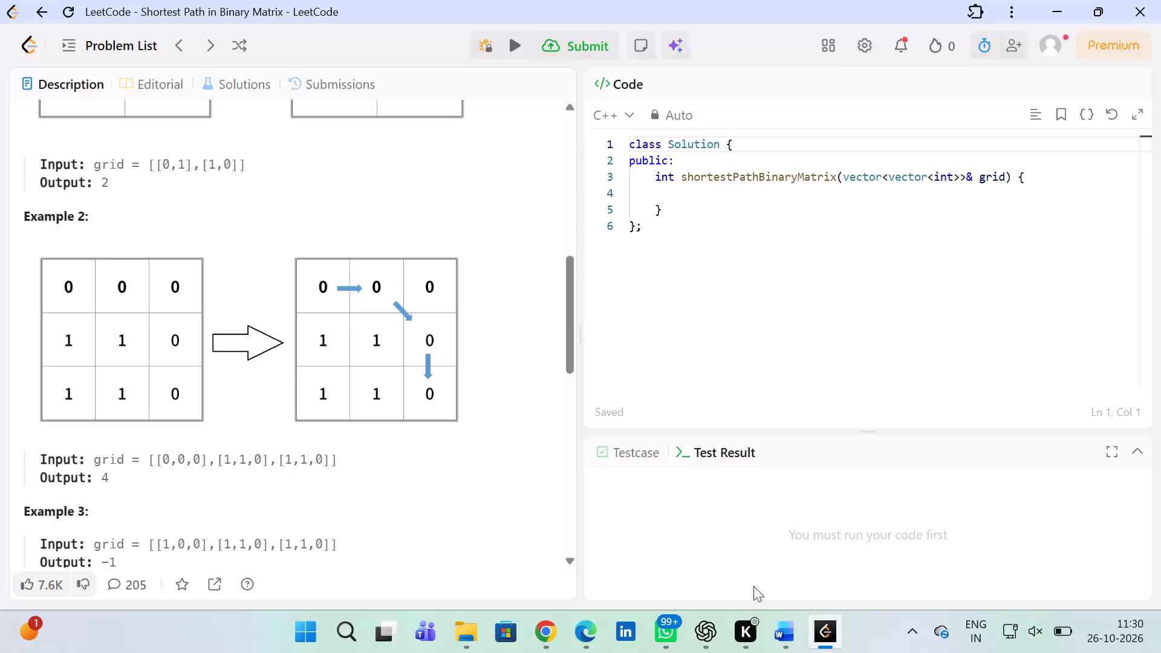
# Switch to the OBJECTIVE 6 document in Word and look through its pages back to the blank first page.
pyautogui.click(774, 643)
pyautogui.scroll(-1, 683, 401)
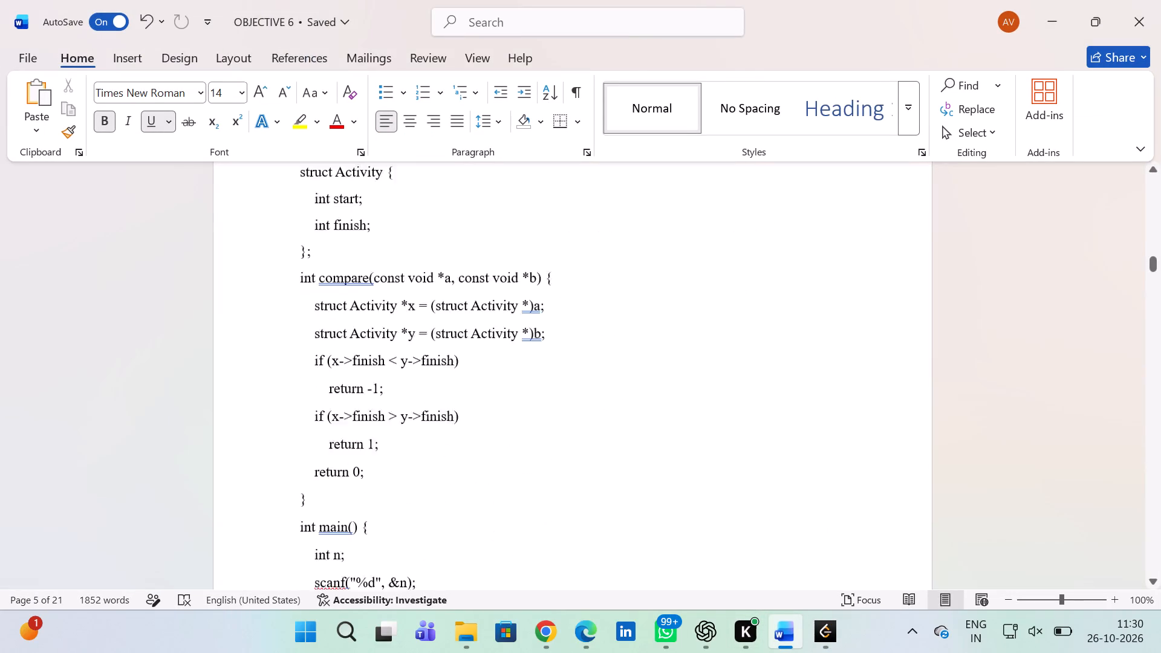
pyautogui.scroll(-3, 683, 401)
pyautogui.scroll(6, 683, 401)
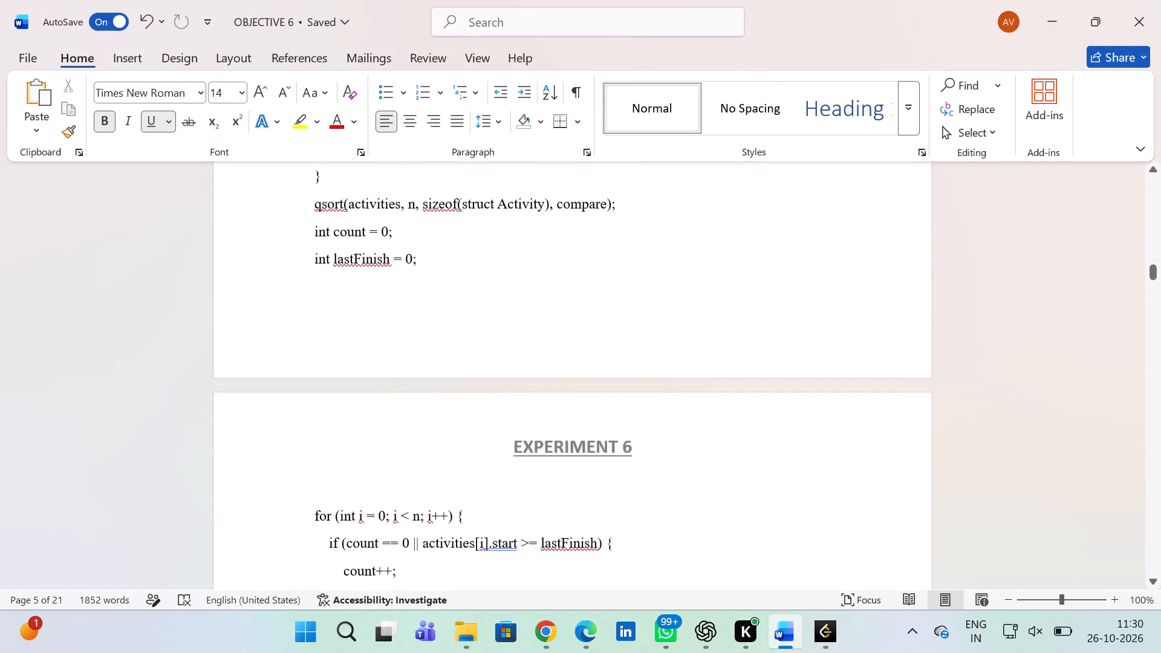
pyautogui.scroll(6, 683, 401)
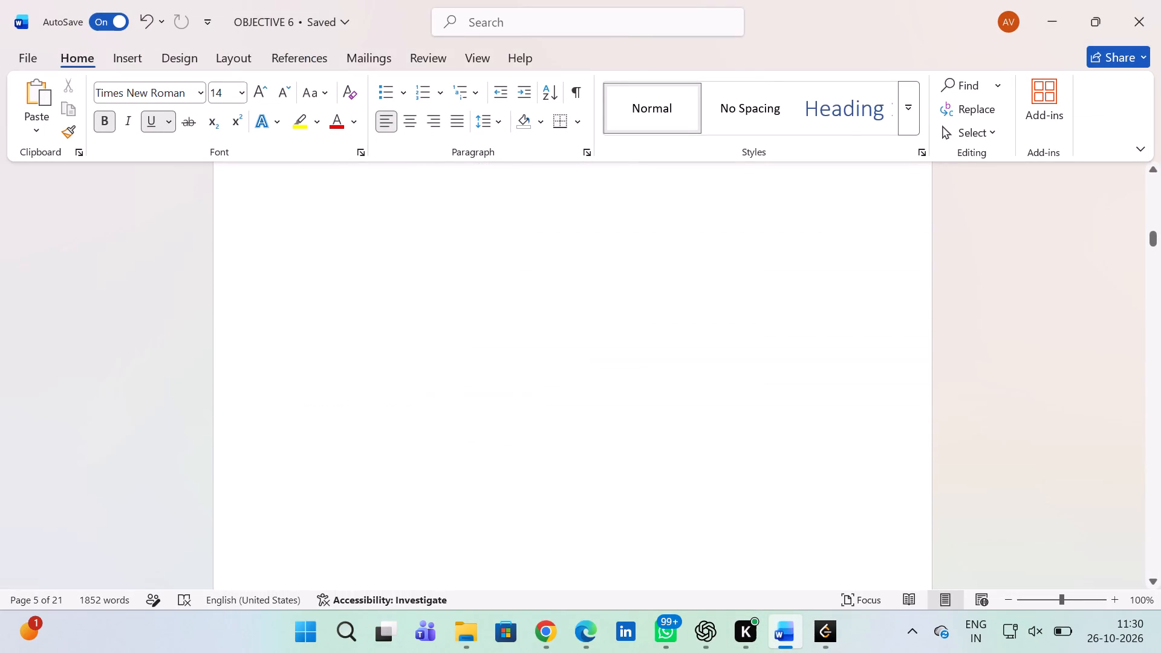
pyautogui.scroll(4, 683, 401)
pyautogui.scroll(-2, 683, 401)
pyautogui.scroll(4, 683, 401)
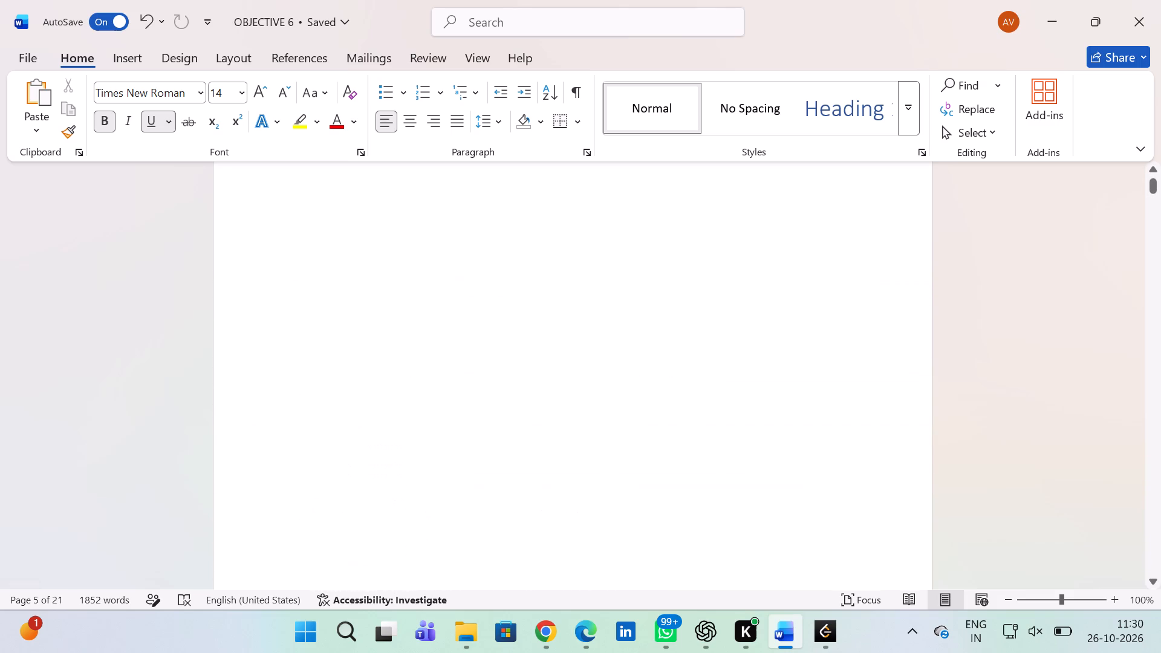
pyautogui.scroll(1, 683, 401)
pyautogui.scroll(-1, 665, 306)
pyautogui.scroll(7, 611, 222)
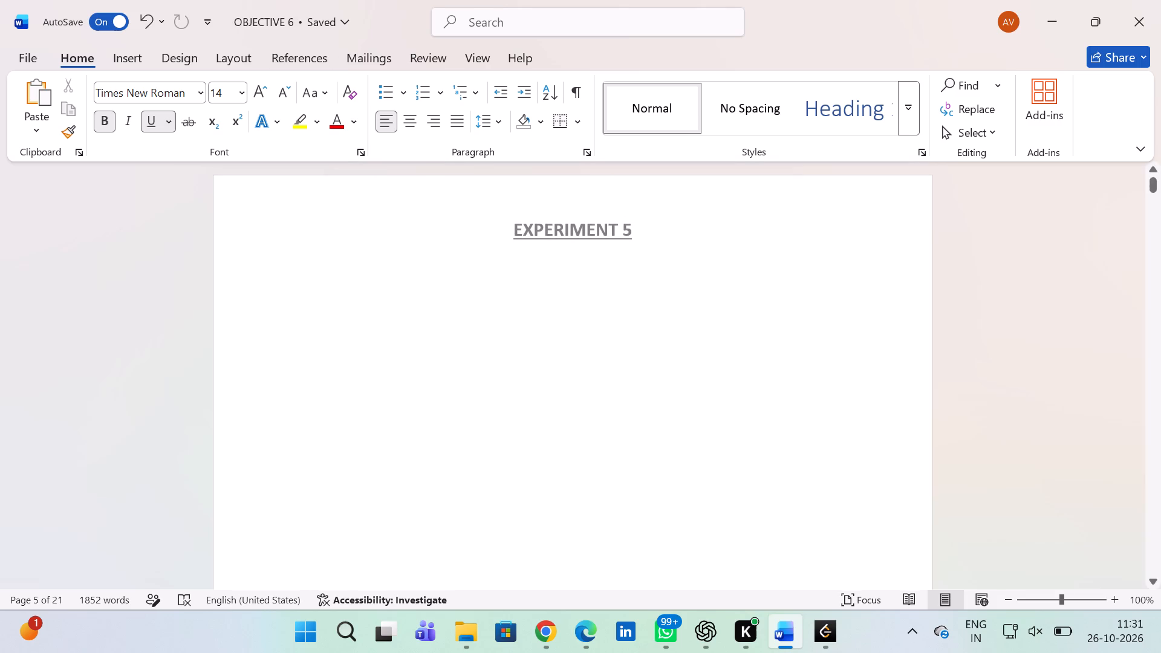
# Insert a Next Page section break in the body of the blank first page headed EXPERIMENT 5.
pyautogui.click(355, 279)
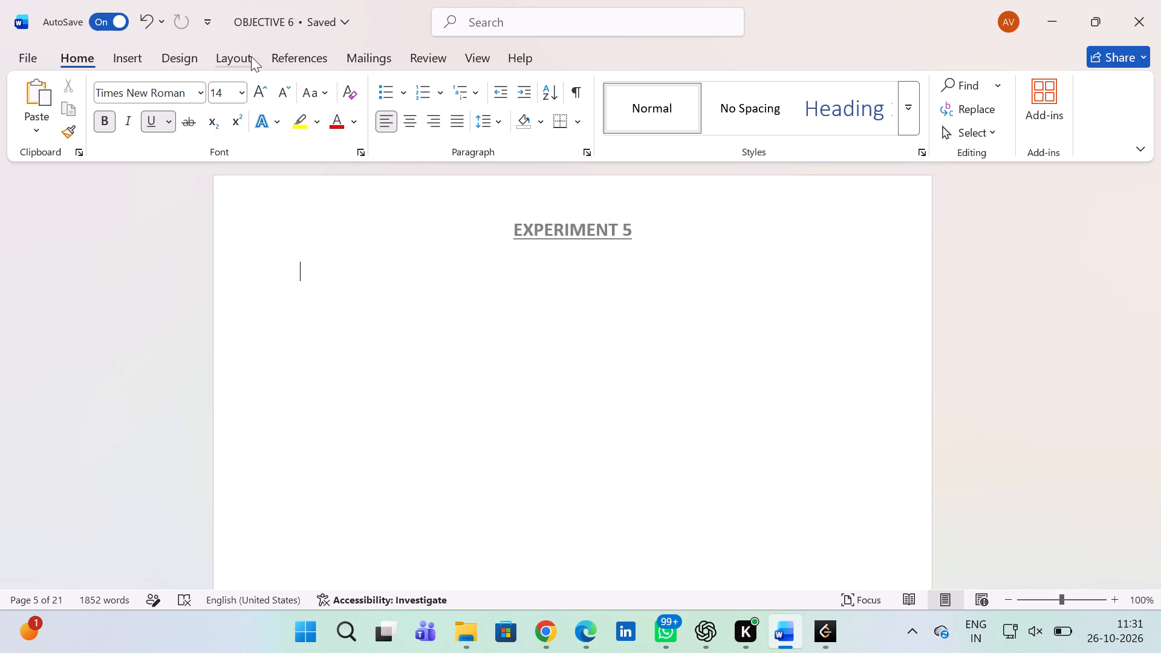
pyautogui.click(251, 56)
pyautogui.click(223, 92)
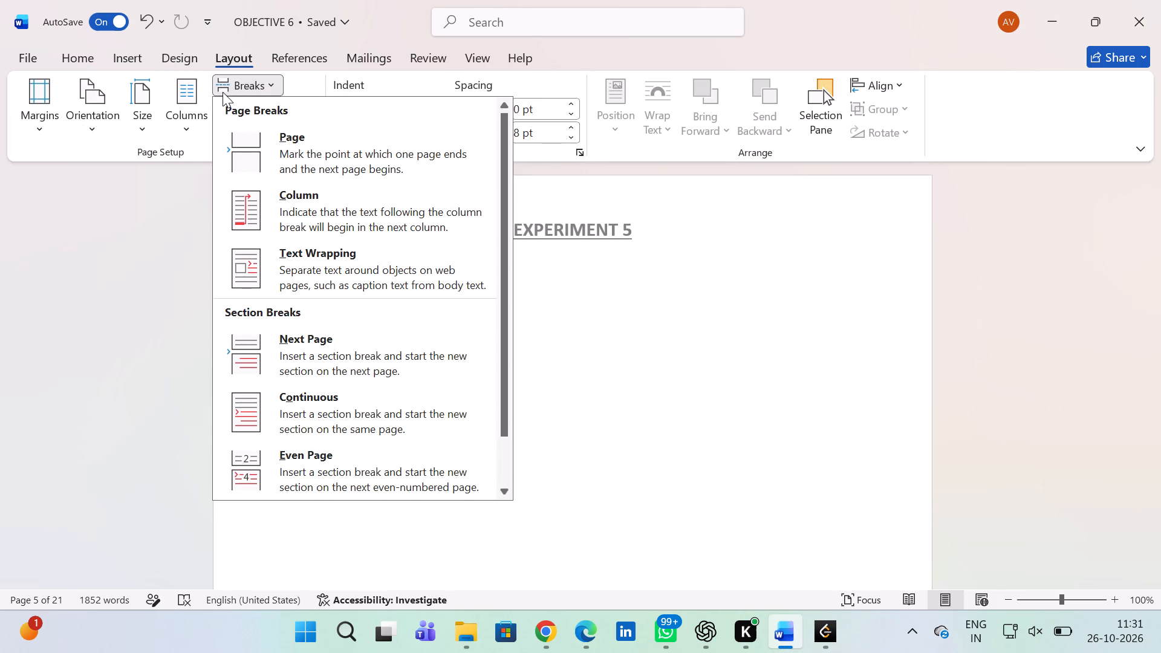
pyautogui.click(313, 352)
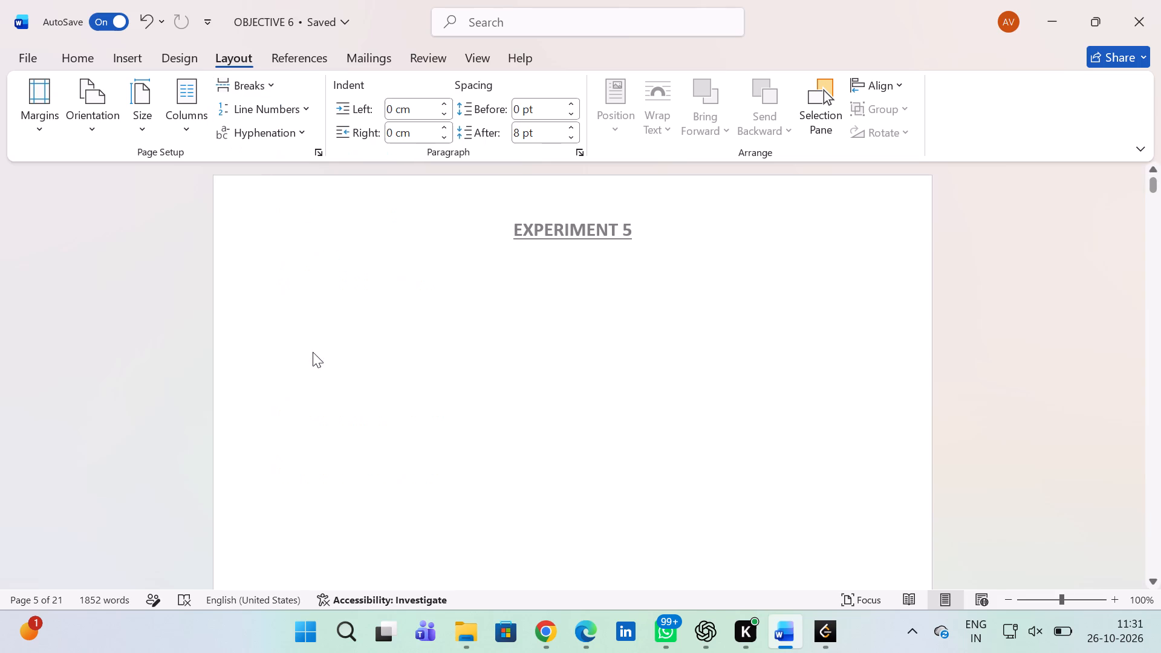
# Change the Section 2 header to EXPERIMENT 4 and turn off its link to the previous section.
pyautogui.scroll(-4, 553, 441)
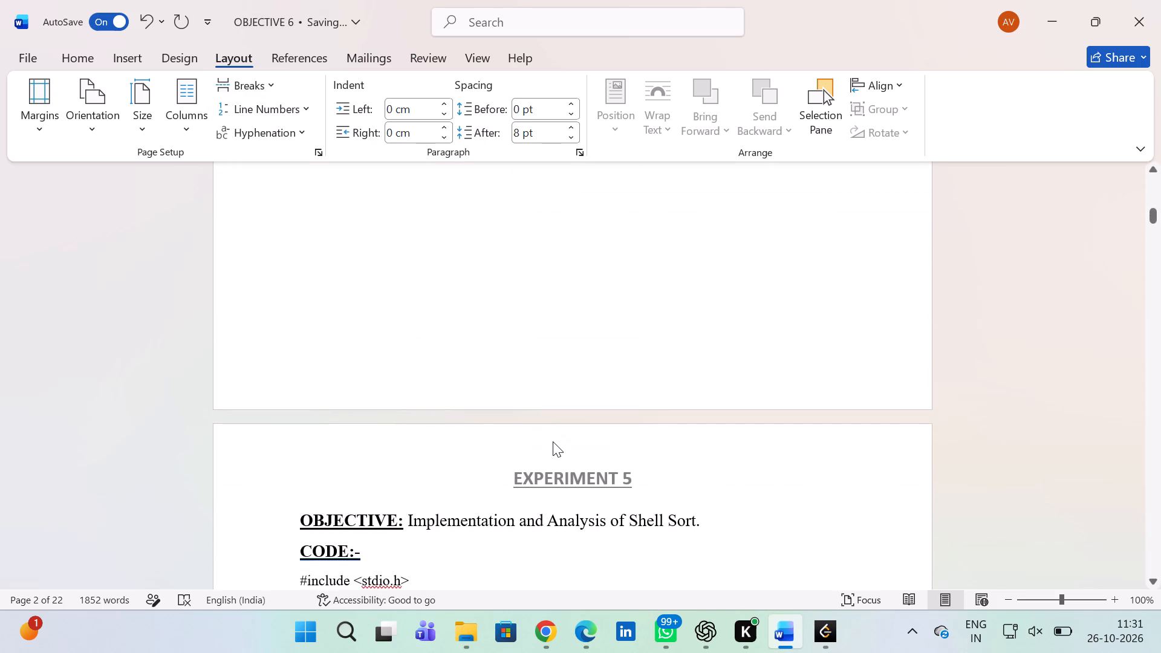
pyautogui.scroll(5, 548, 347)
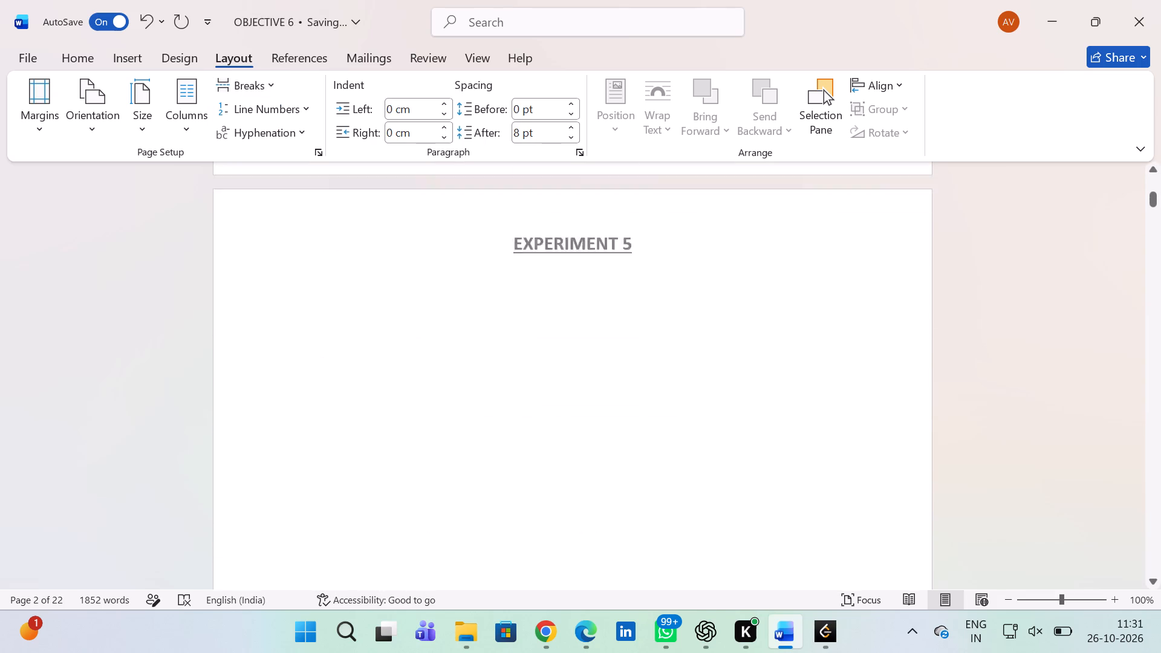
pyautogui.doubleClick(633, 435)
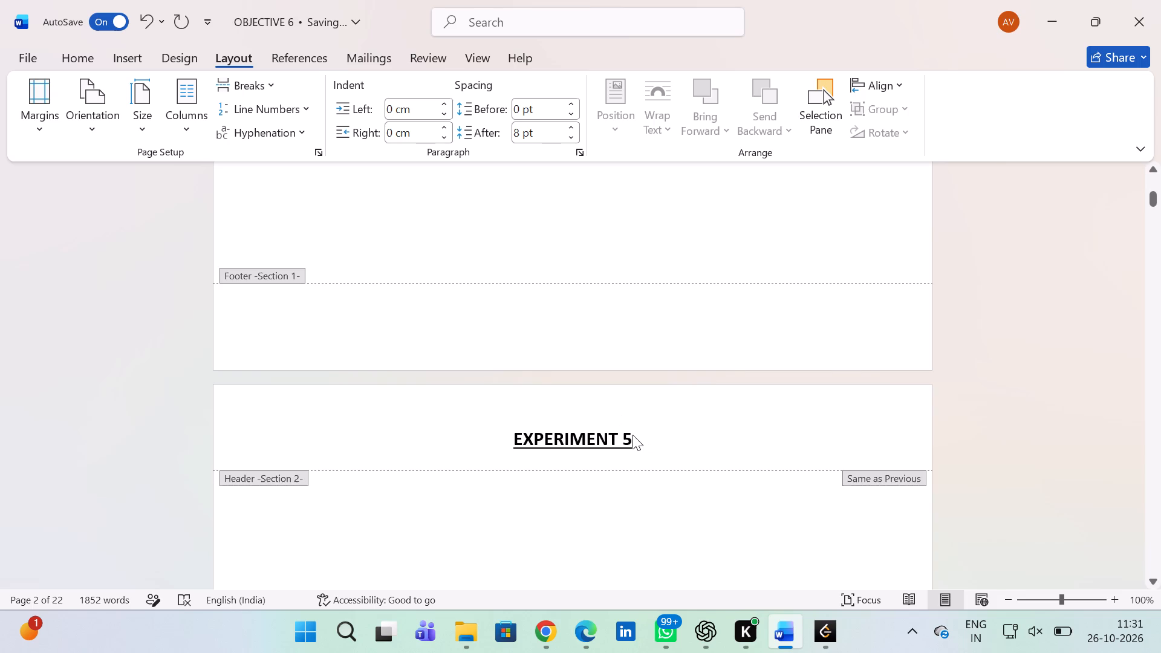
pyautogui.click(633, 435)
pyautogui.press('BackSpace')
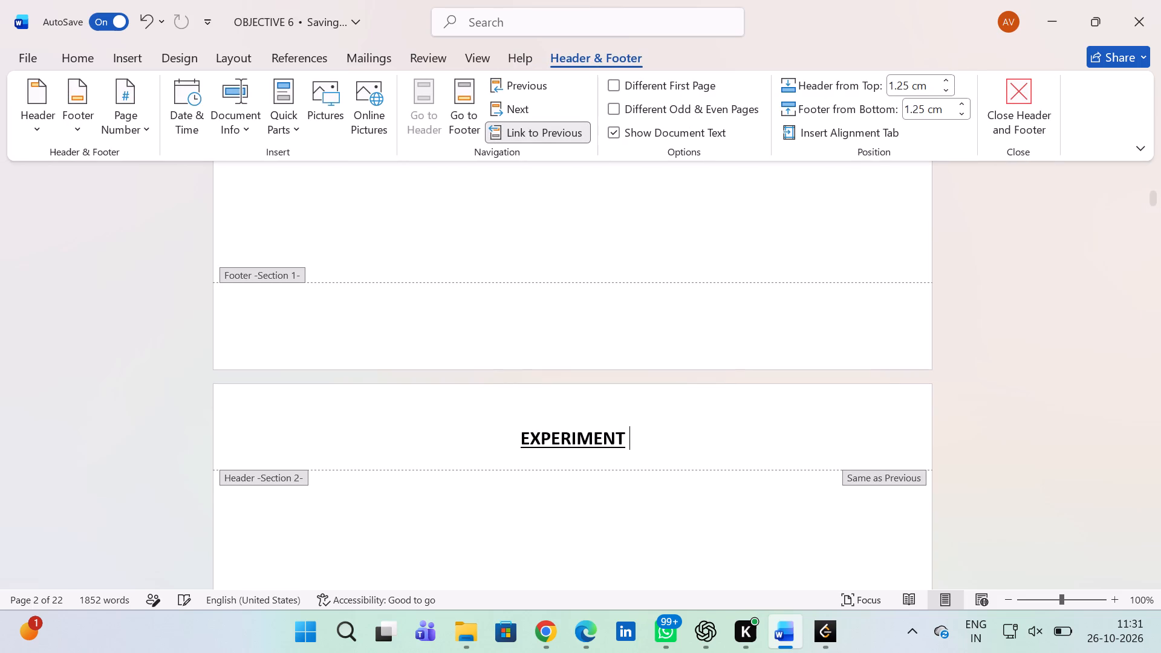
pyautogui.press('4')
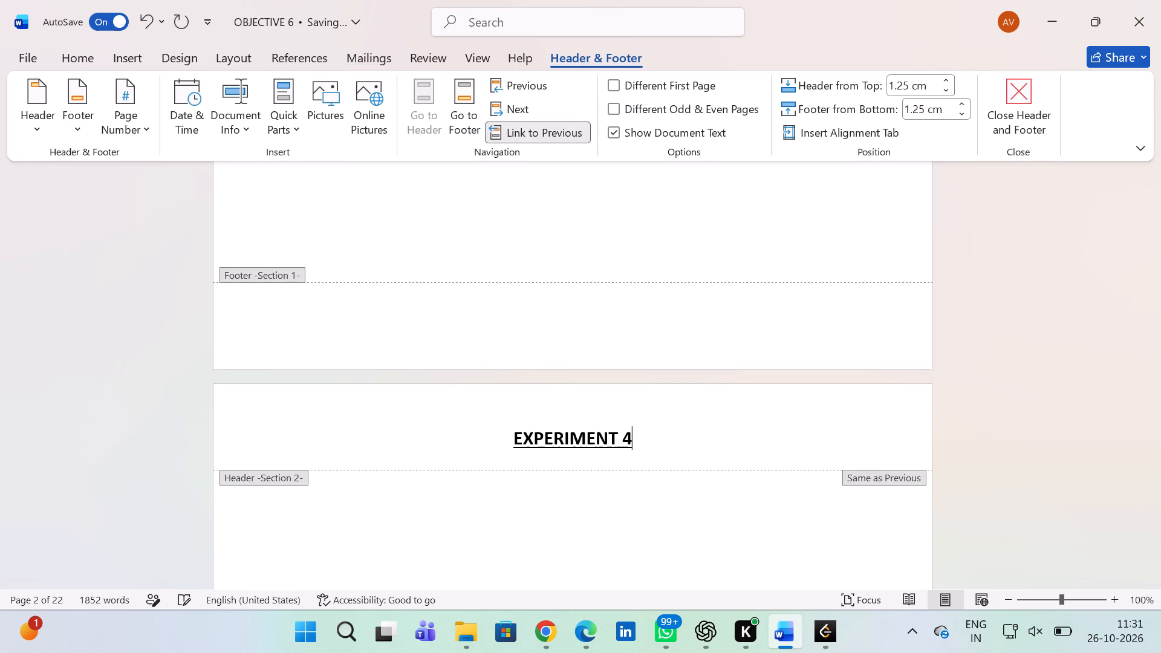
pyautogui.click(521, 132)
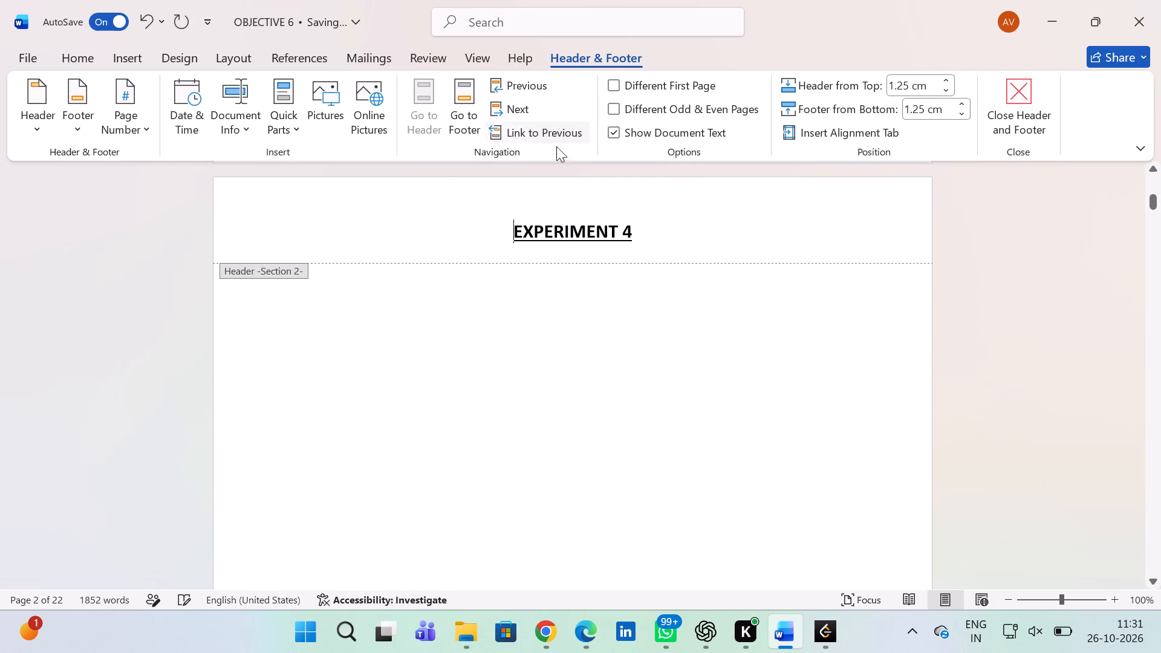
pyautogui.click(586, 337)
# Set the Section 2 header above the Shell Sort objective to EXPERIMENT 5, keep it unlinked from the previous section, and close header editing.
pyautogui.scroll(1, 586, 337)
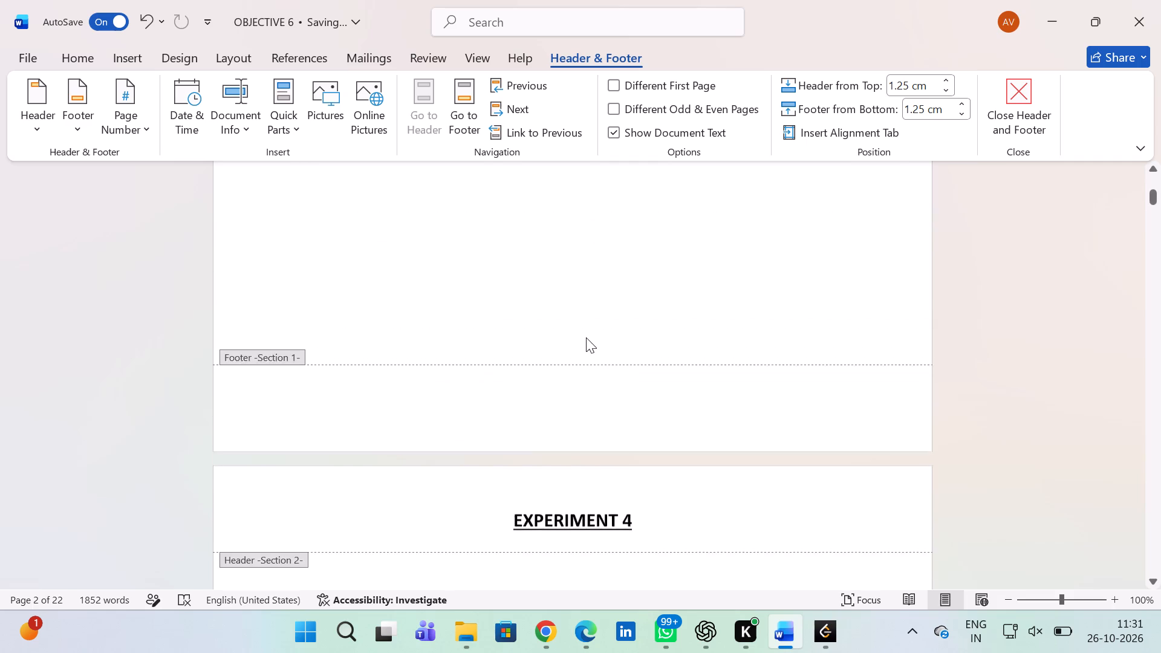
pyautogui.scroll(-6, 586, 337)
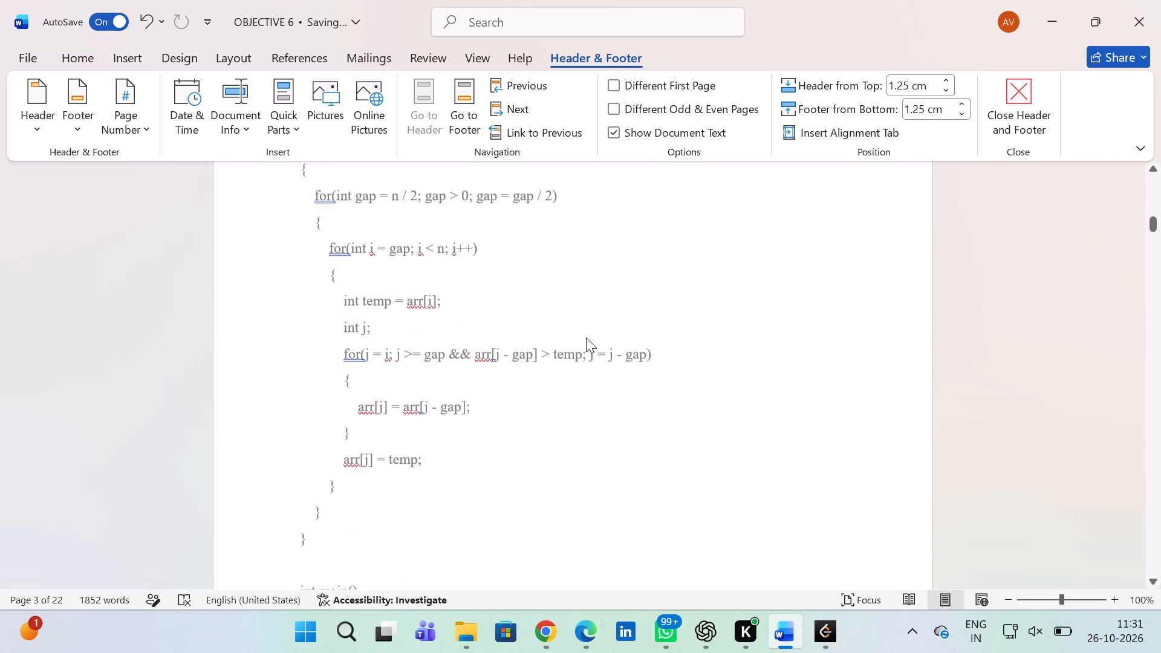
pyautogui.doubleClick(640, 321)
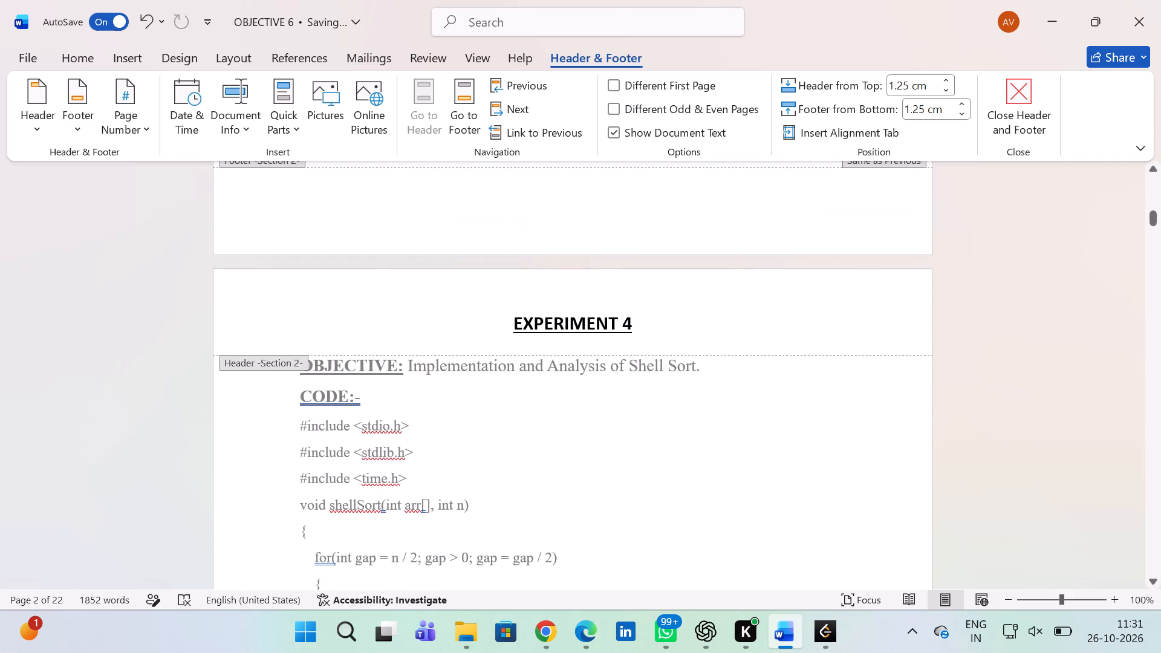
pyautogui.click(640, 321)
pyautogui.press('BackSpace')
pyautogui.press('5')
pyautogui.click(509, 135)
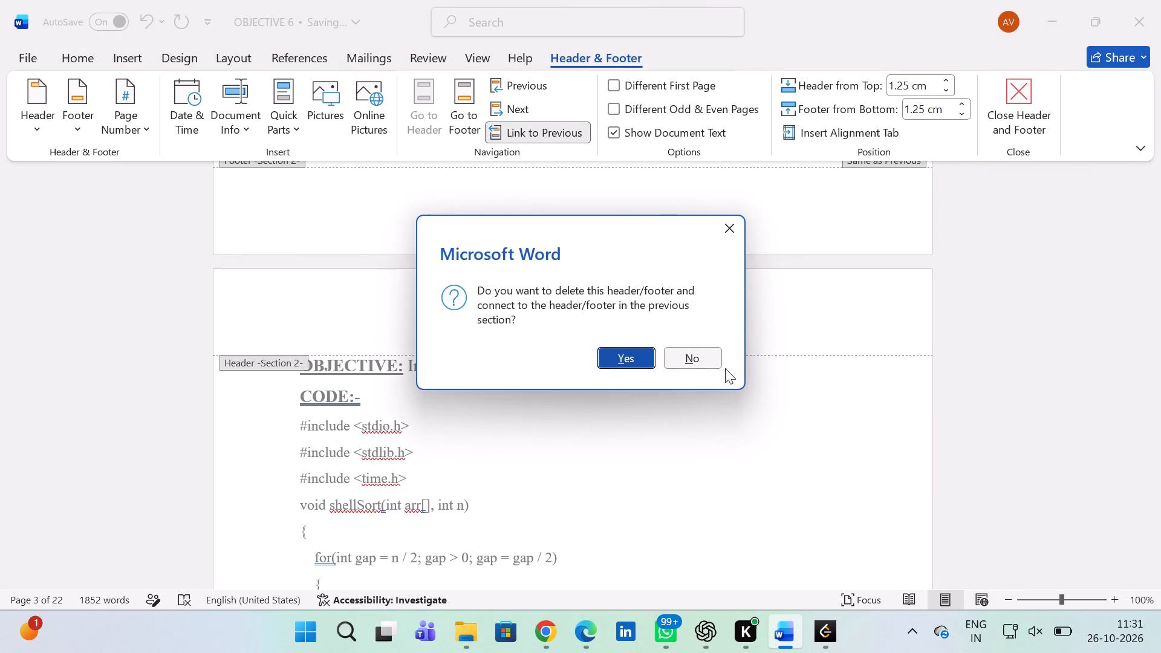
pyautogui.click(695, 368)
pyautogui.doubleClick(722, 438)
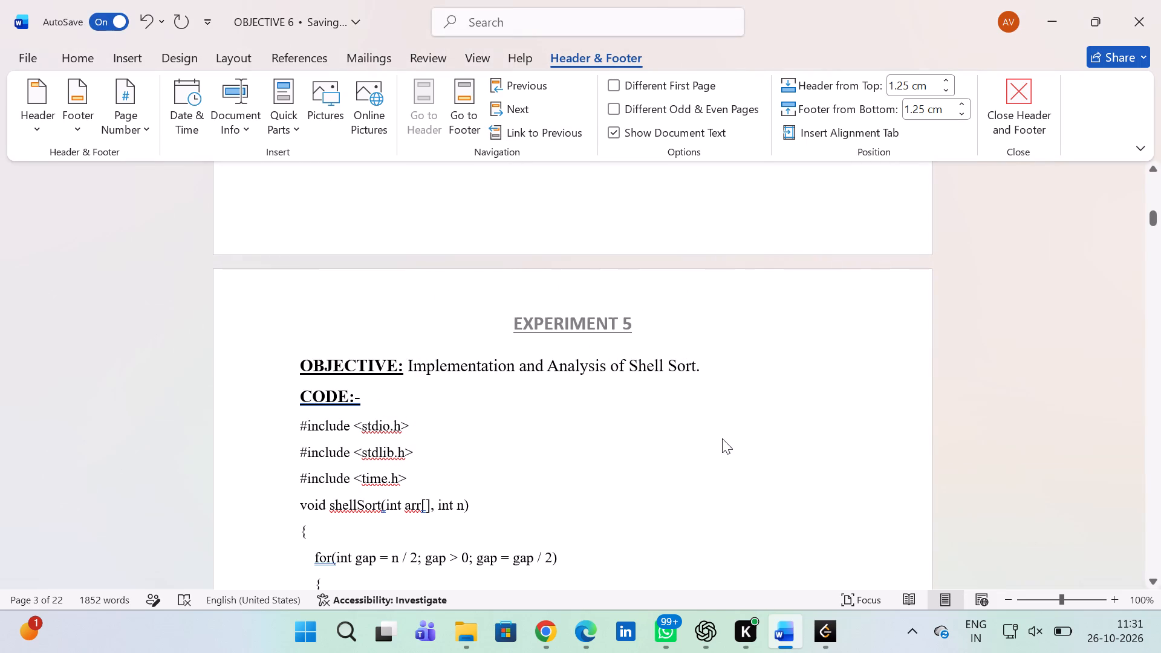
# Check the experiment headers across the opening blank pages, the Shell Sort pages and the start of the activity selection code.
pyautogui.scroll(5, 722, 438)
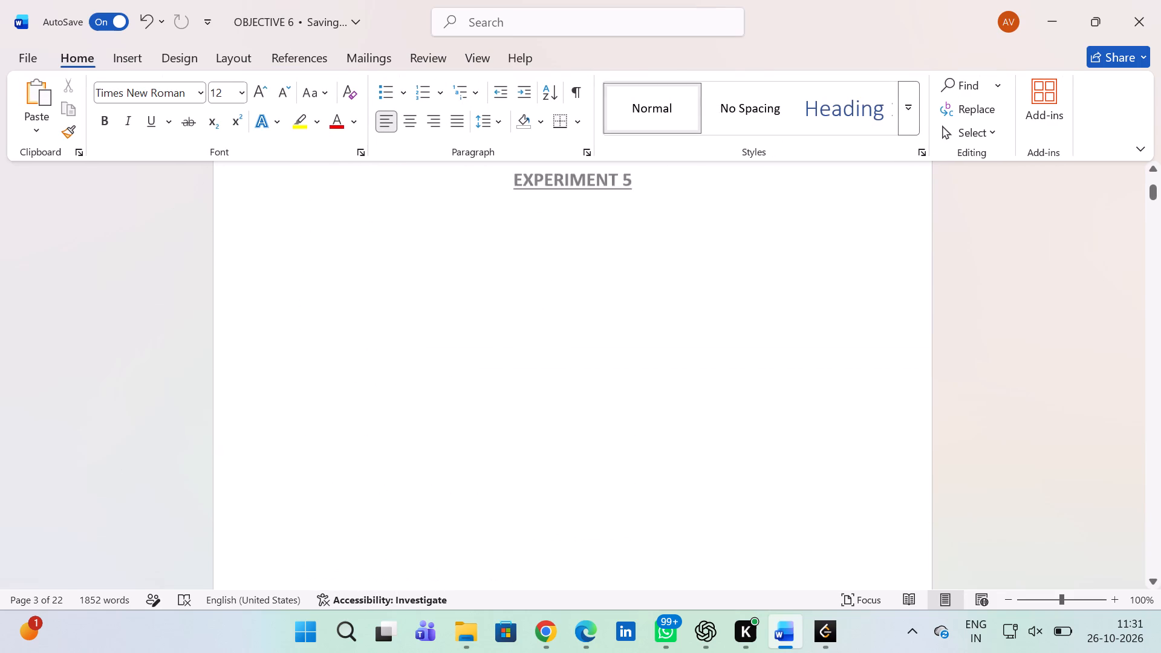
pyautogui.scroll(1, 722, 438)
pyautogui.scroll(-4, 722, 438)
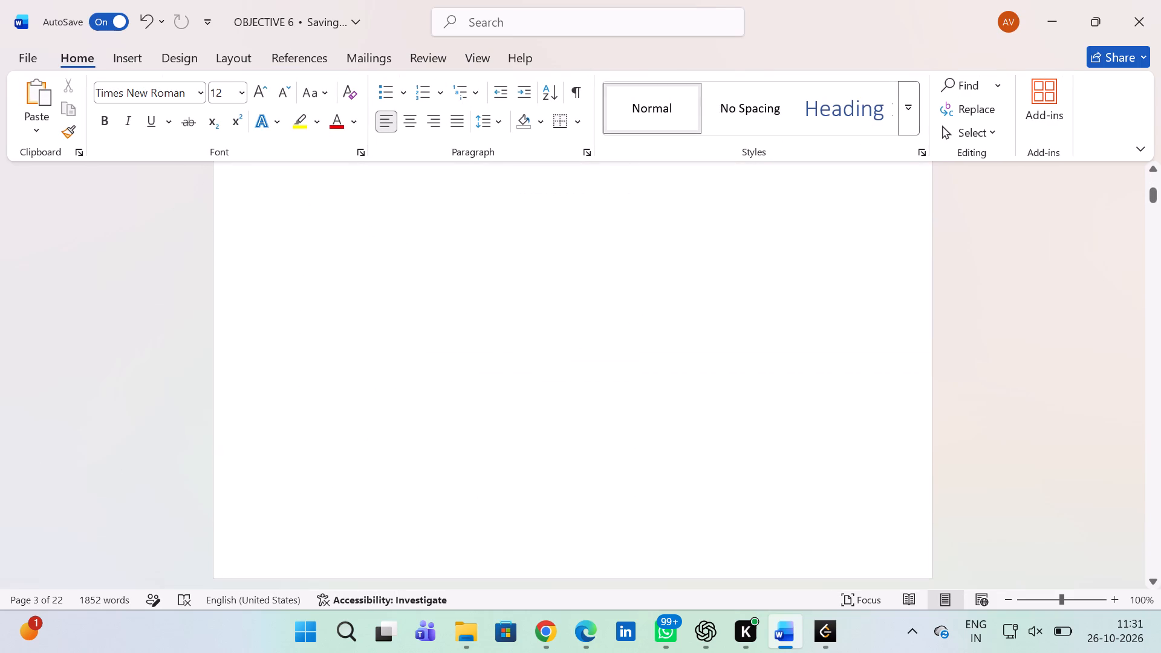
pyautogui.scroll(-2, 722, 438)
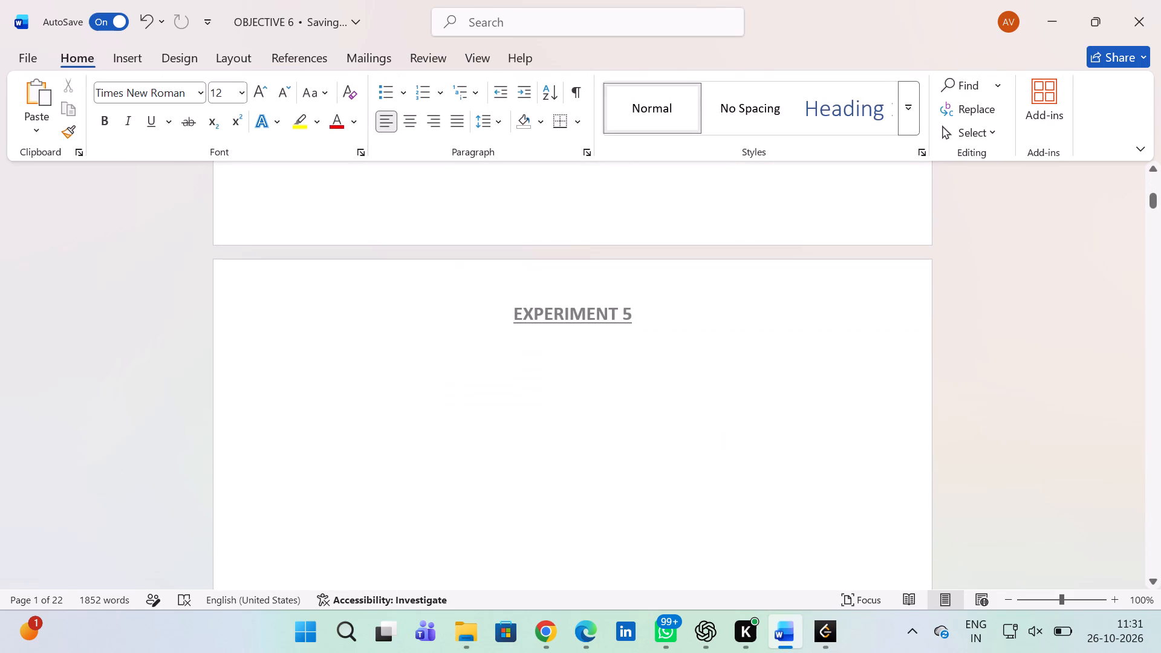
pyautogui.scroll(-2, 722, 438)
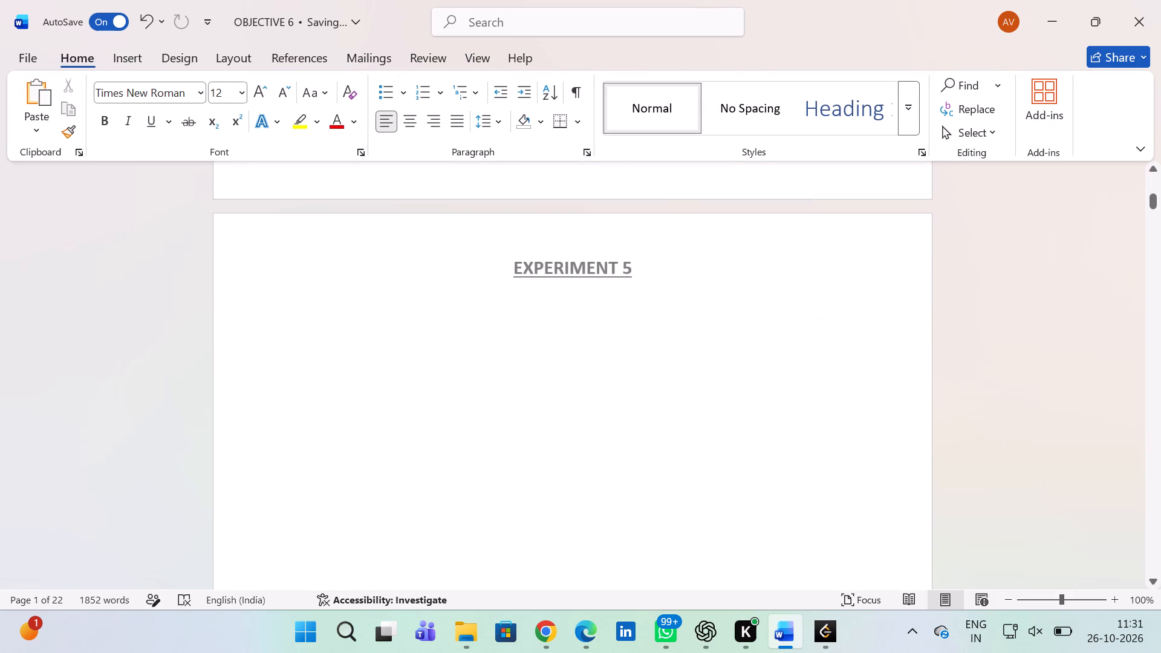
pyautogui.scroll(-4, 607, 421)
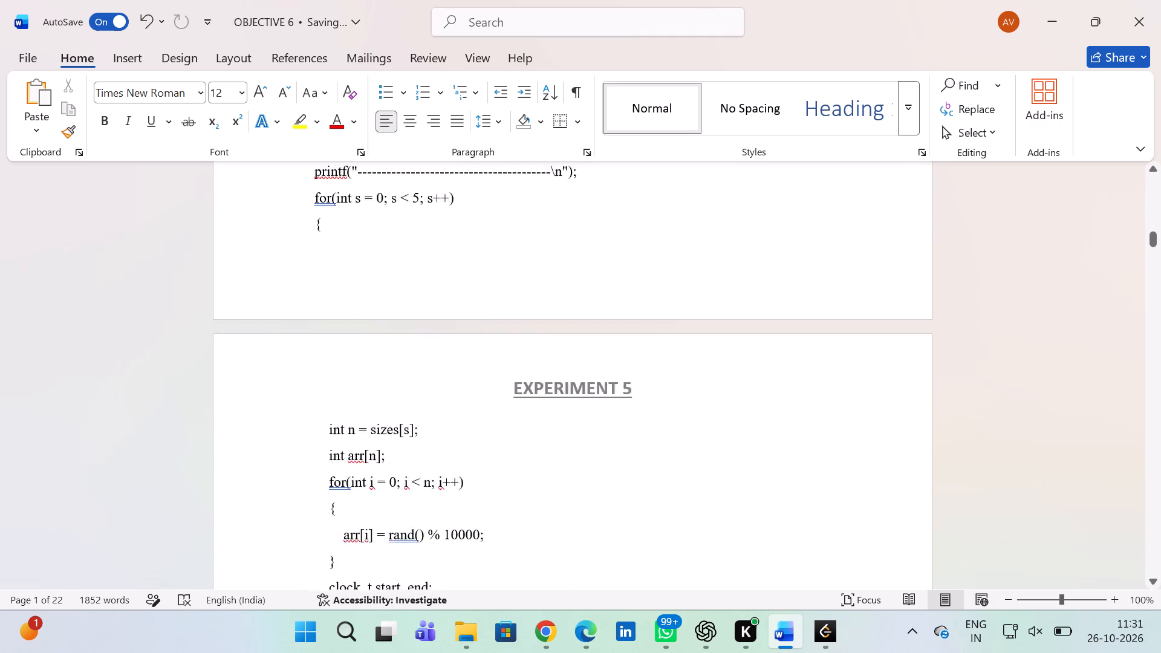
pyautogui.scroll(-3, 607, 421)
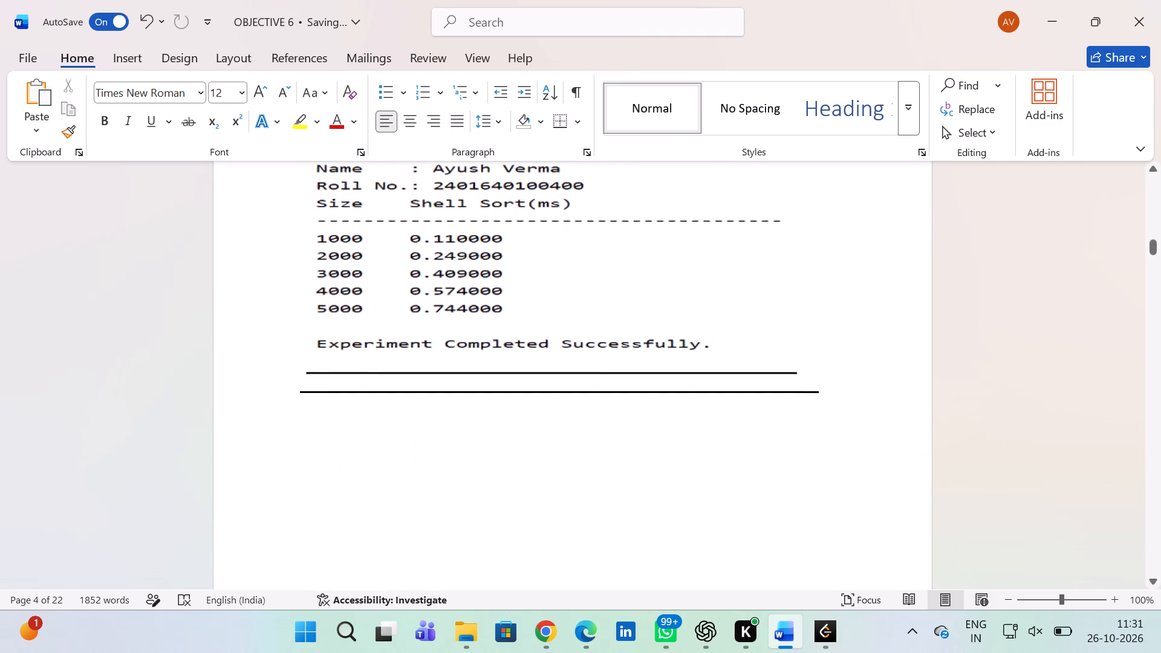
pyautogui.scroll(-3, 607, 421)
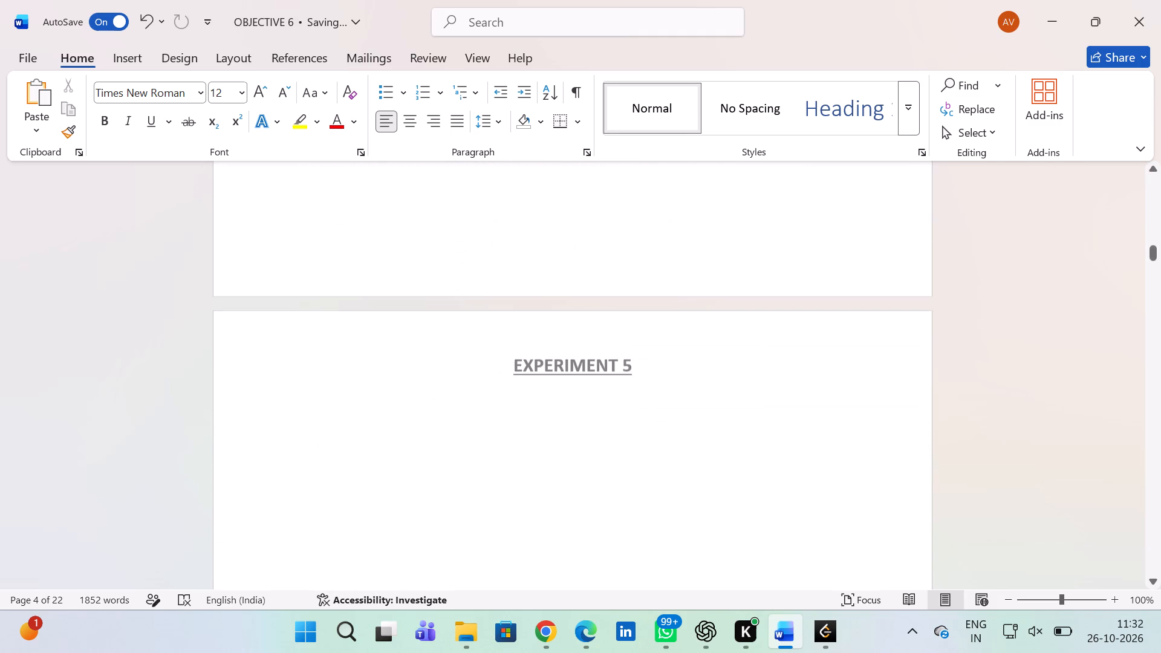
pyautogui.scroll(-3, 607, 421)
pyautogui.scroll(1, 607, 421)
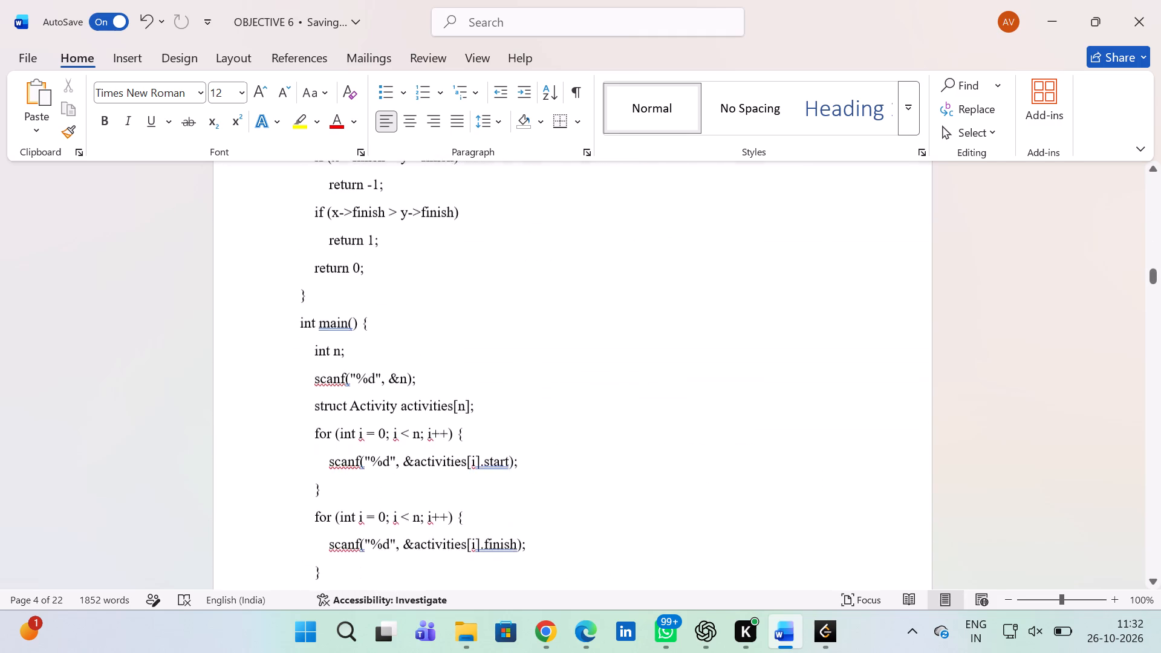
pyautogui.scroll(1, 607, 421)
pyautogui.scroll(-3, 607, 421)
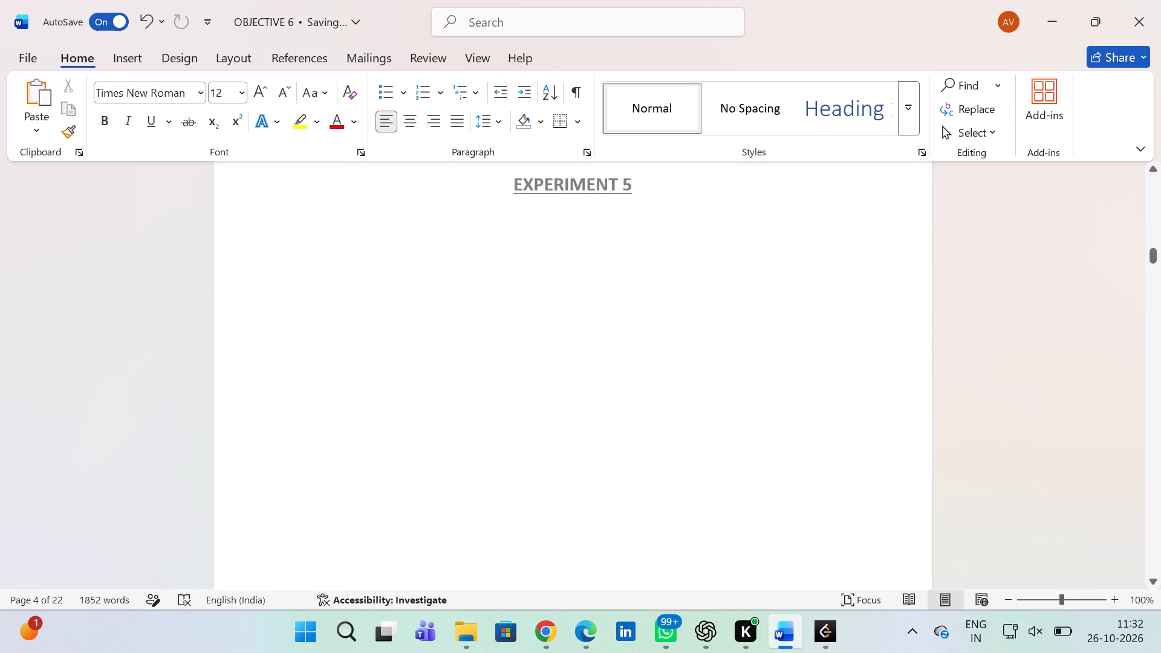
pyautogui.scroll(-5, 607, 421)
pyautogui.scroll(1, 607, 421)
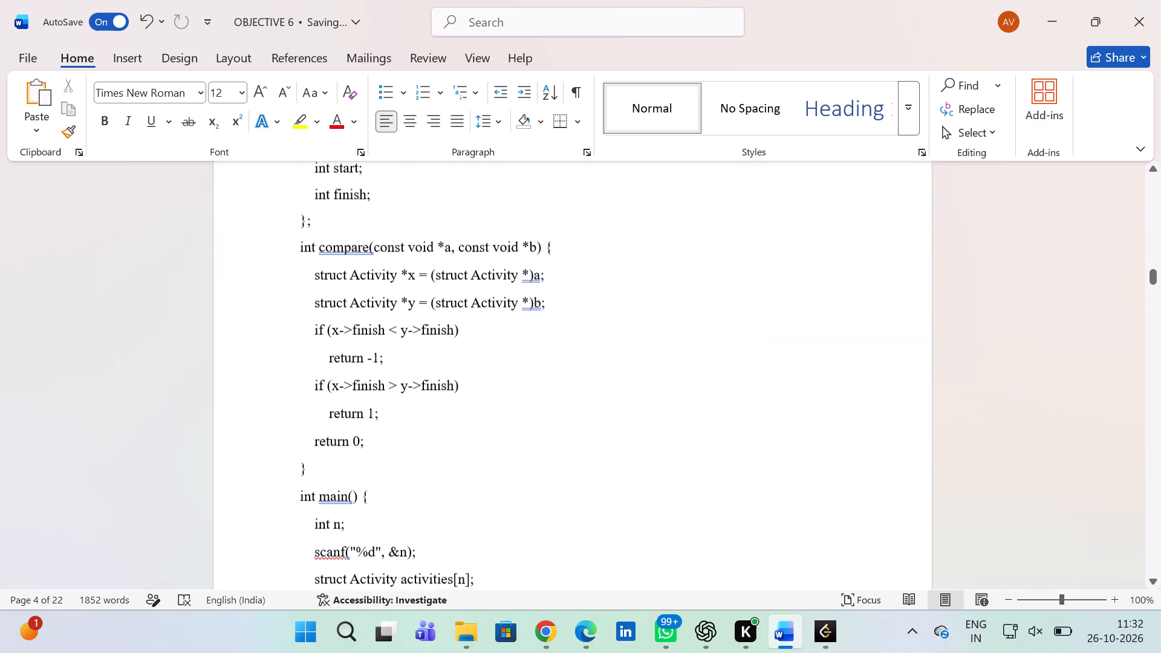
pyautogui.scroll(5, 607, 421)
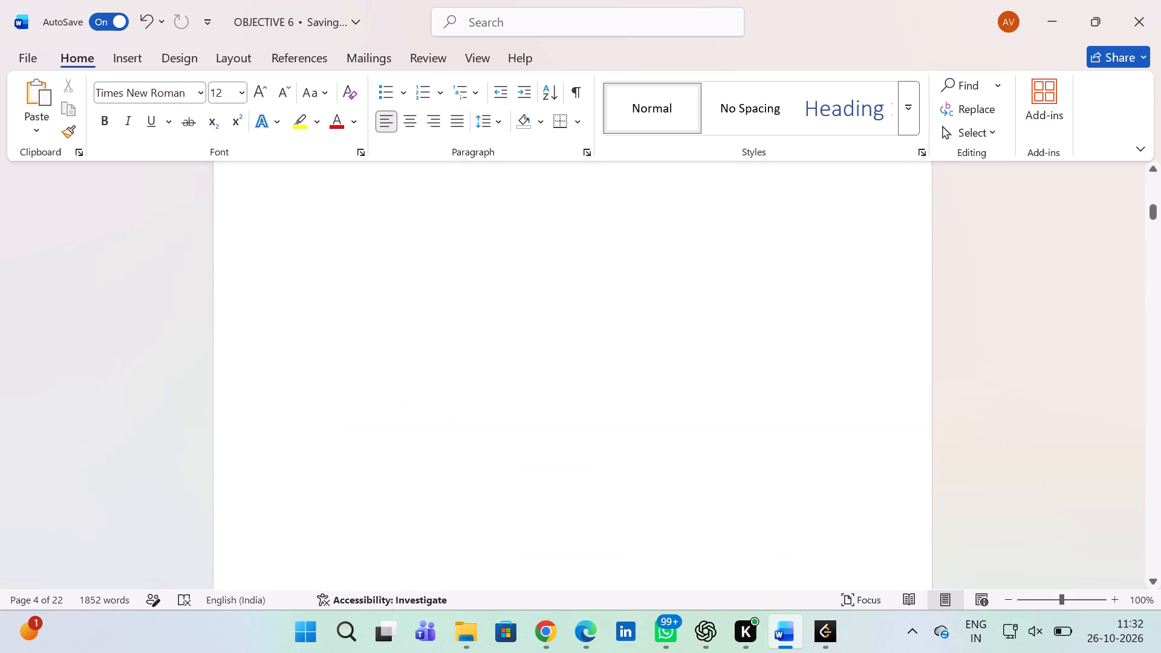
# Check the experiment headers from the first page down to the page with the Shell Sort objective.
pyautogui.scroll(9, 607, 421)
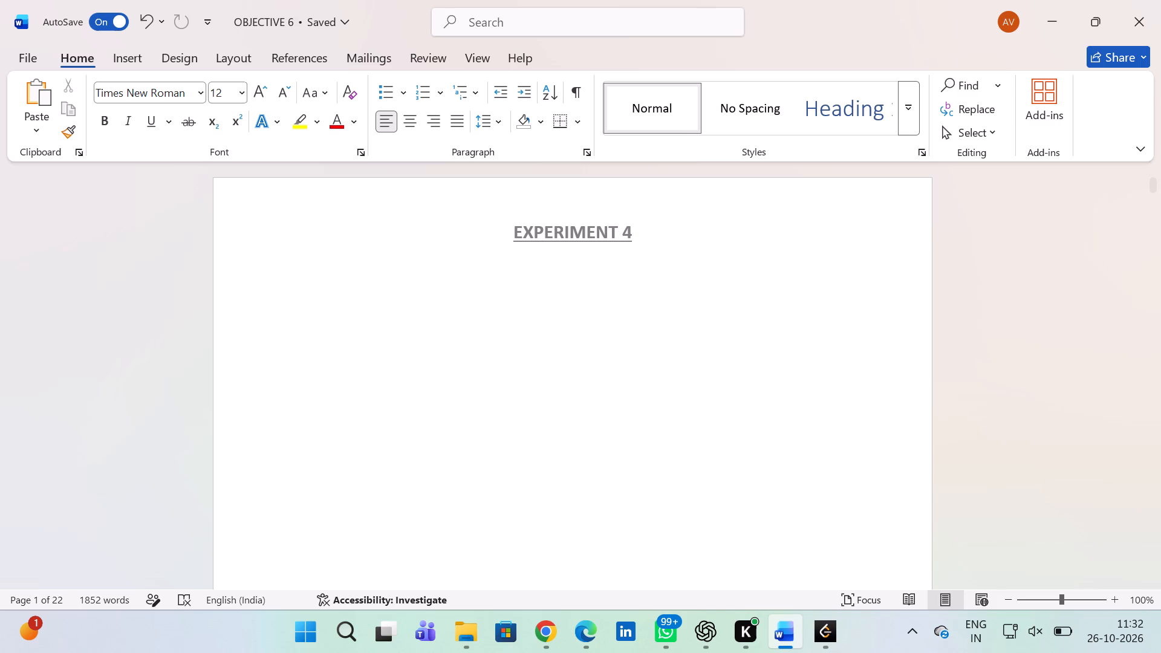
pyautogui.scroll(-3, 619, 340)
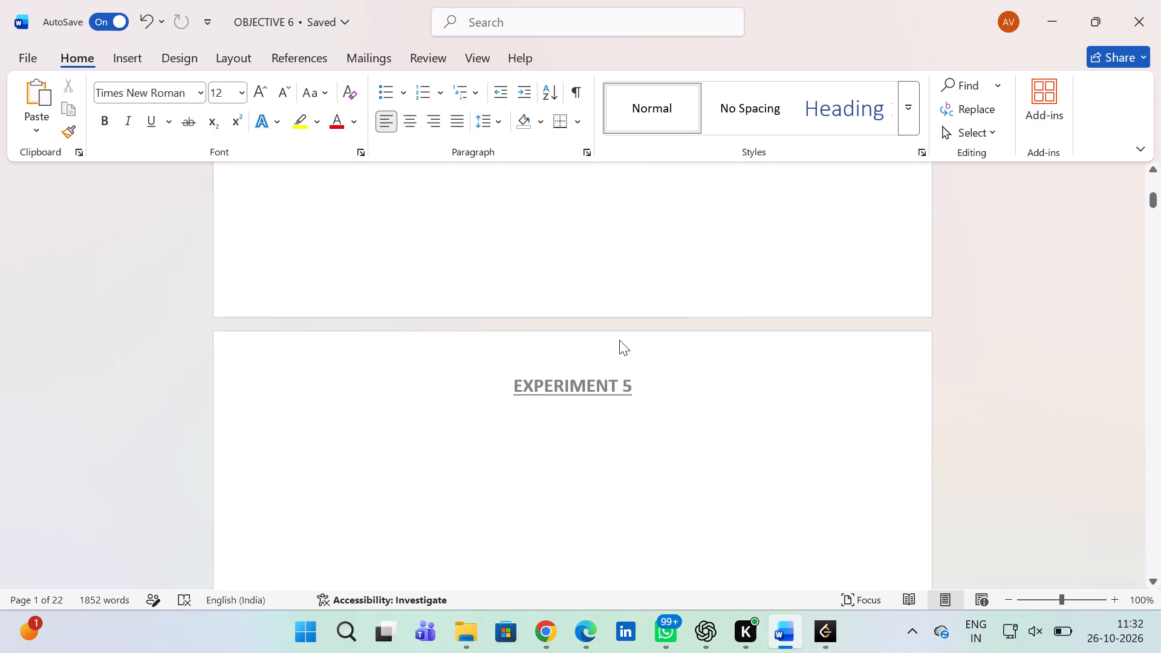
pyautogui.scroll(-2, 611, 469)
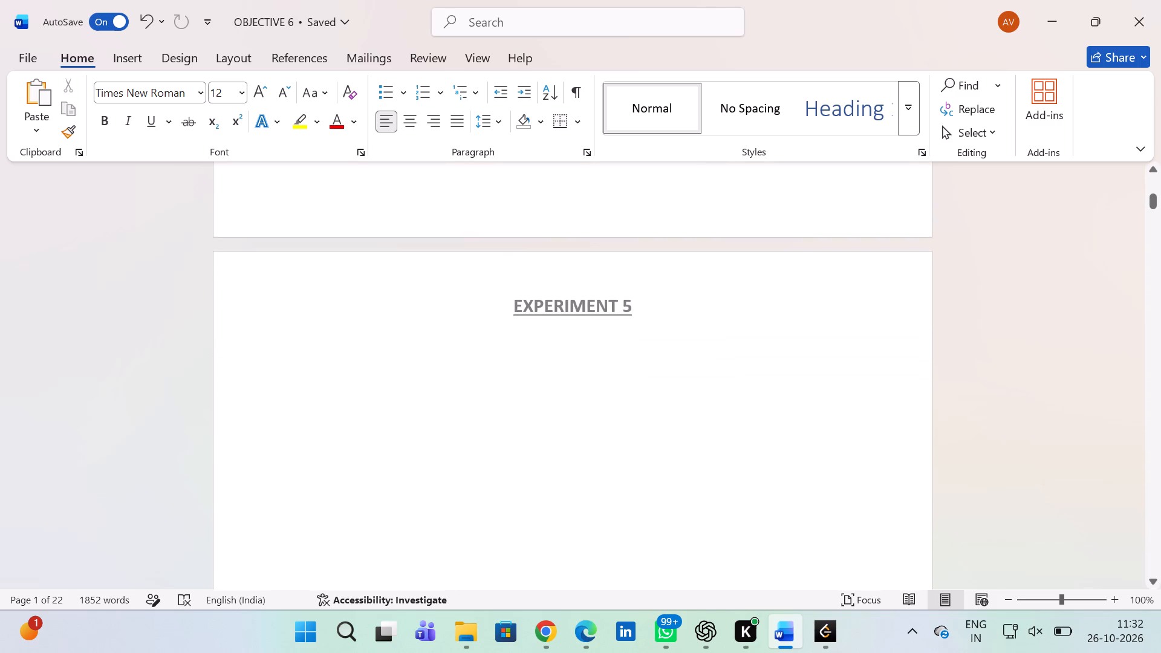
pyautogui.scroll(-5, 611, 469)
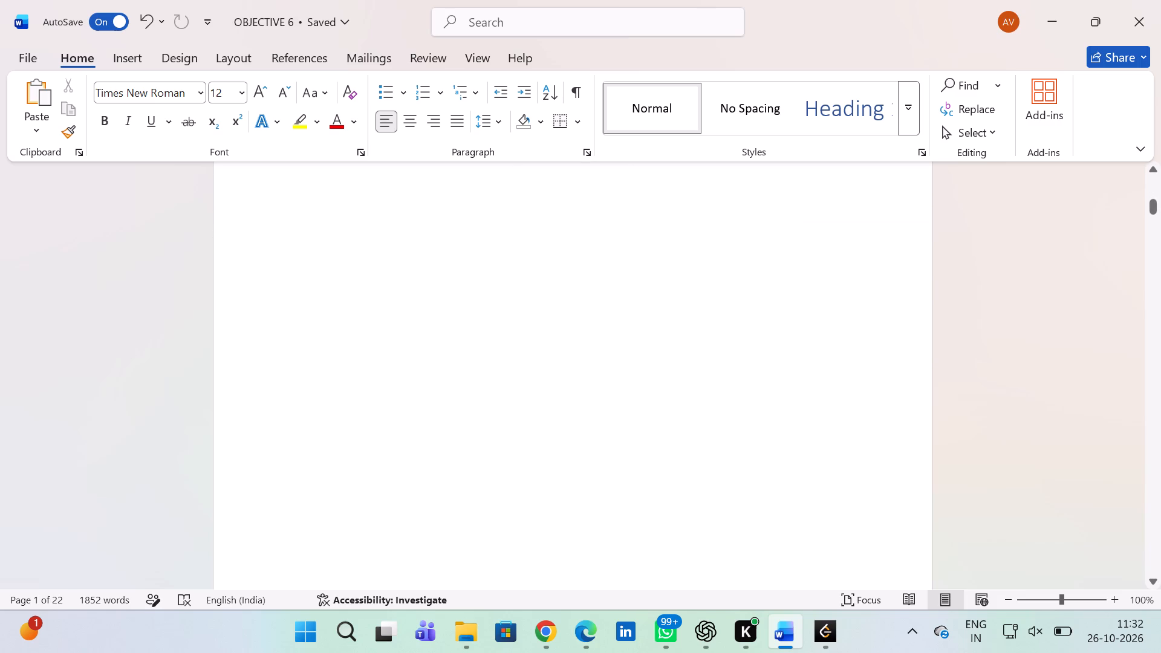
pyautogui.scroll(-3, 611, 469)
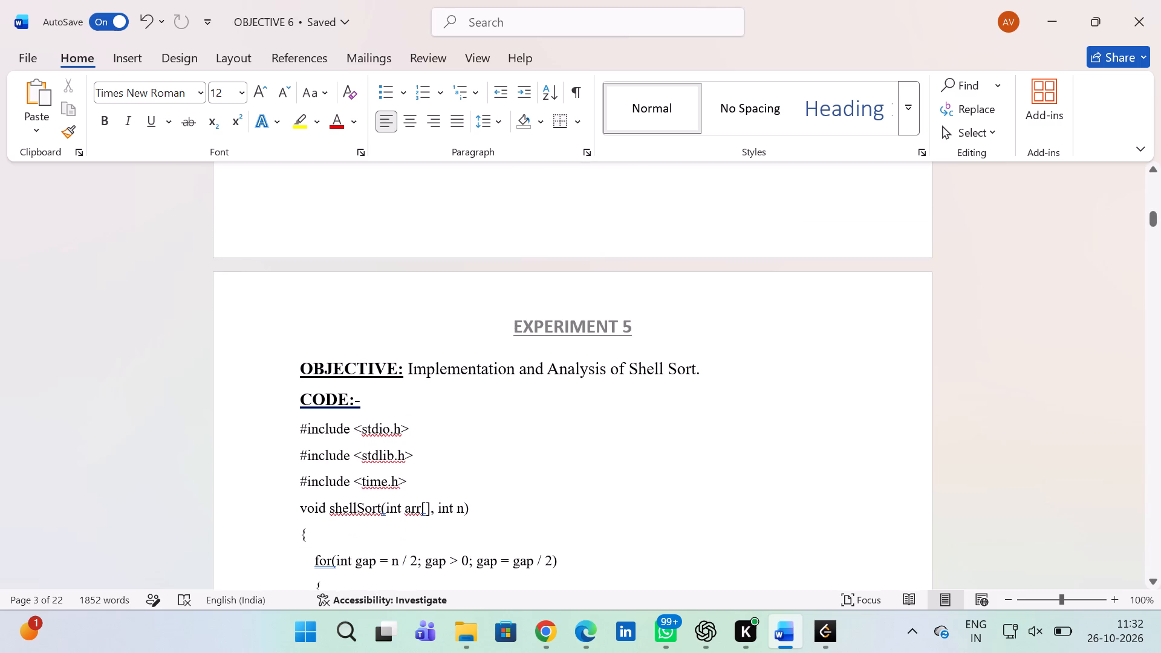
# Delete the blank lines and extra blank page above the Shell Sort objective so it starts directly under the EXPERIMENT 5 header on page 2.
pyautogui.scroll(2, 611, 469)
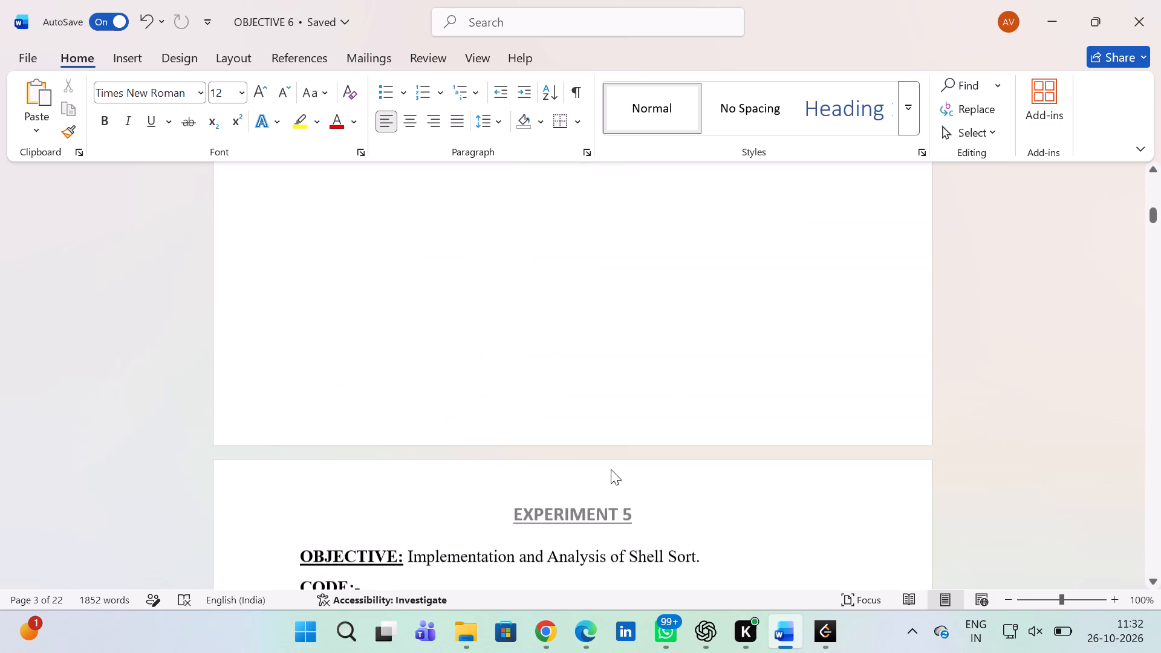
pyautogui.scroll(-1, 611, 469)
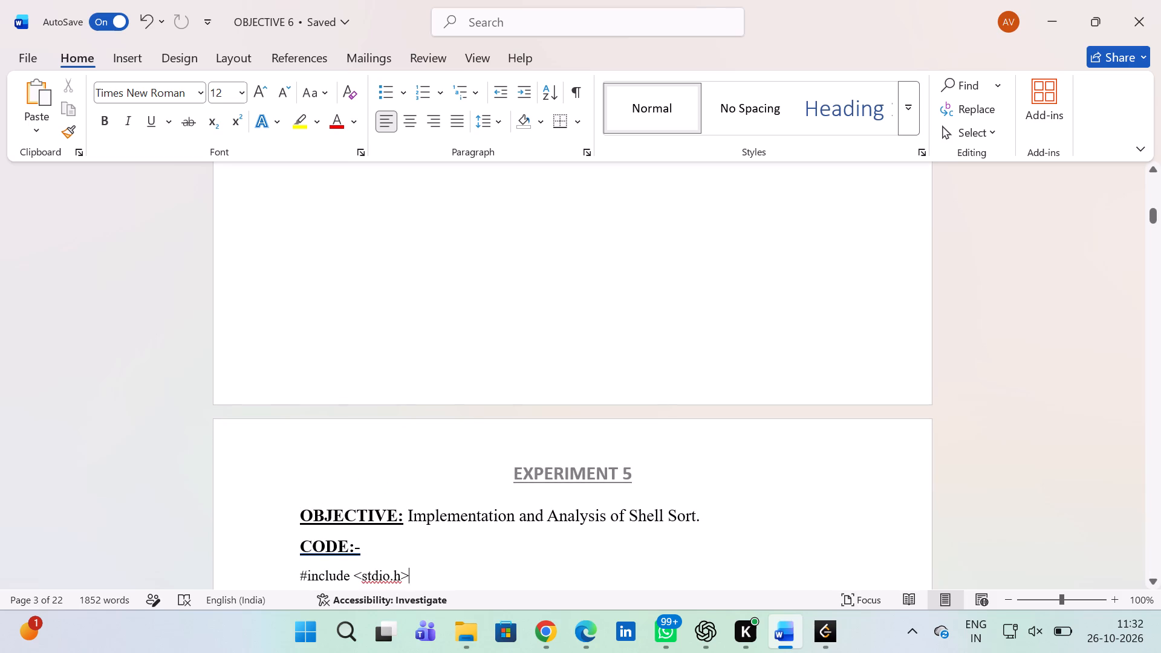
pyautogui.click(299, 503)
pyautogui.press('BackSpace')
pyautogui.press('BackSpace')
pyautogui.press('BackSpace')
pyautogui.press('BackSpace')
pyautogui.press('BackSpace')
pyautogui.press('BackSpace')
pyautogui.press('BackSpace')
pyautogui.press('BackSpace')
pyautogui.press('BackSpace')
pyautogui.press('BackSpace')
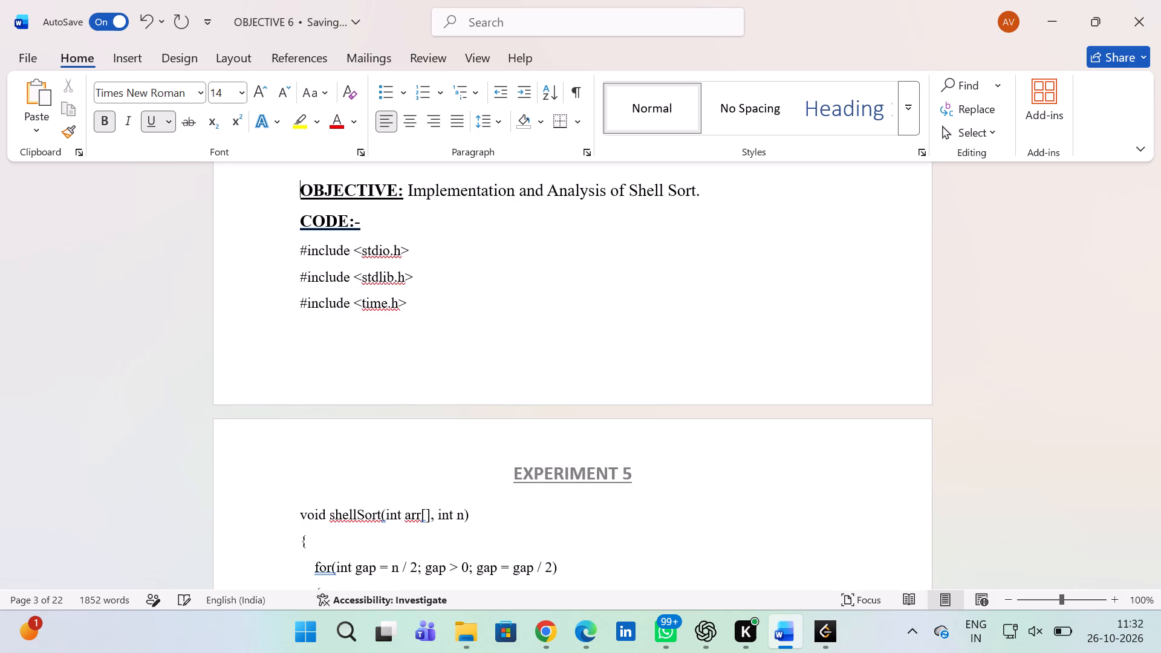
pyautogui.press('BackSpace')
pyautogui.press('BackSpace')
pyautogui.press('BackSpace')
pyautogui.press('BackSpace')
pyautogui.press('BackSpace')
pyautogui.press('BackSpace')
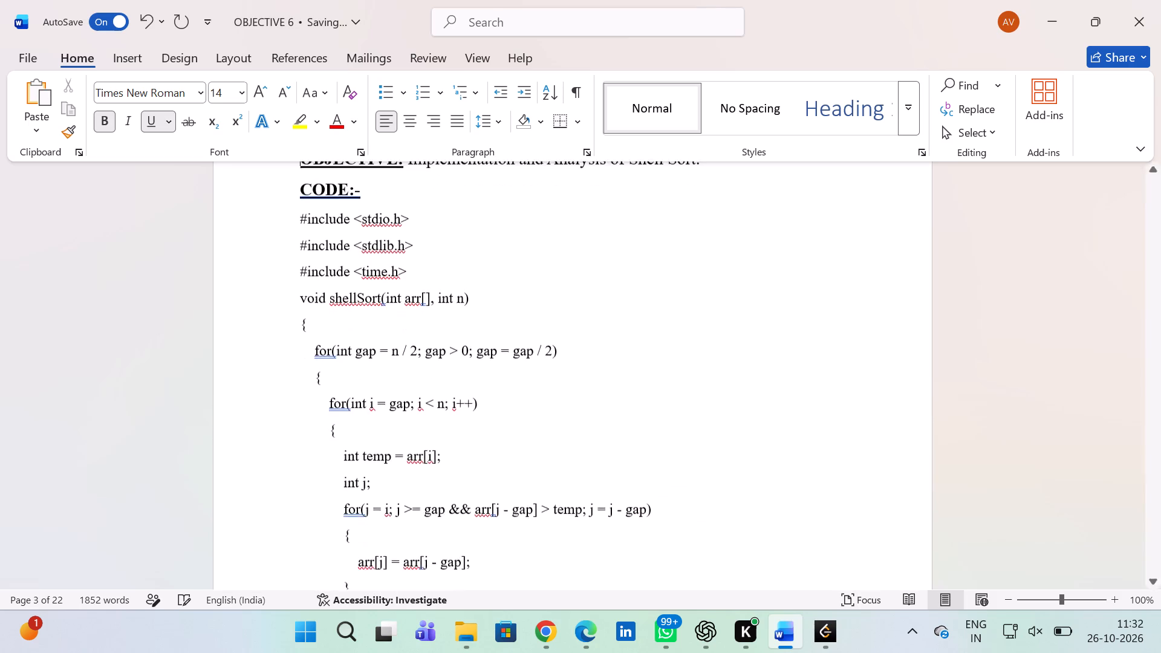
pyautogui.press('BackSpace')
pyautogui.press('BackSpace')
pyautogui.scroll(1, 446, 639)
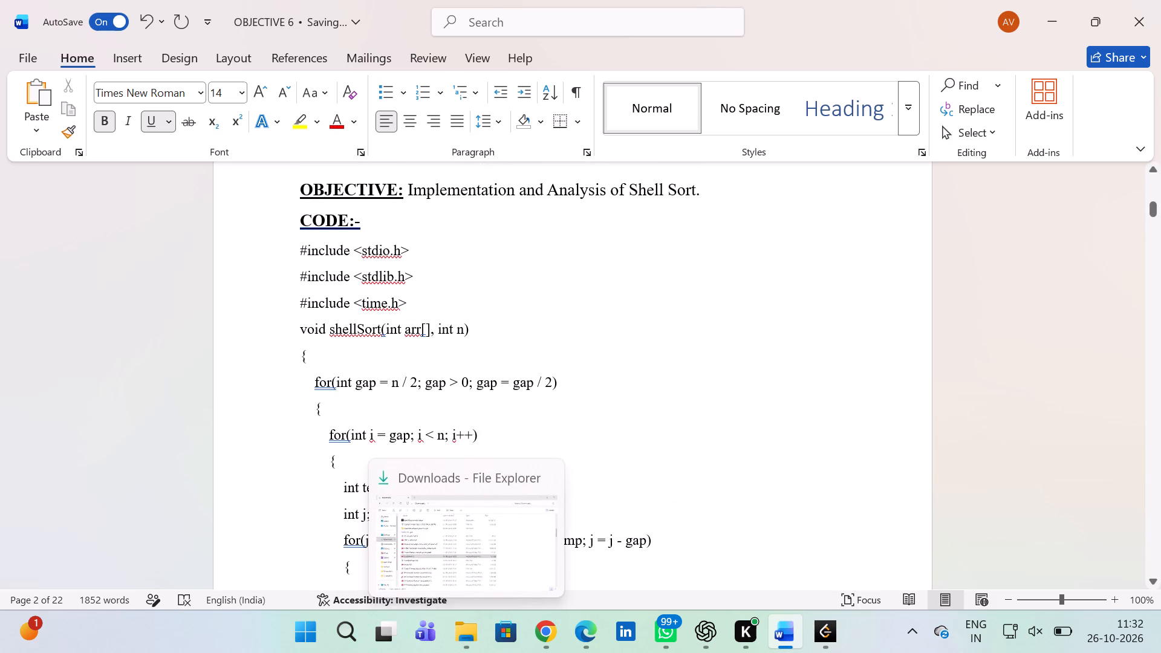
pyautogui.scroll(4, 656, 275)
pyautogui.scroll(-1, 730, 90)
pyautogui.scroll(-1, 642, 293)
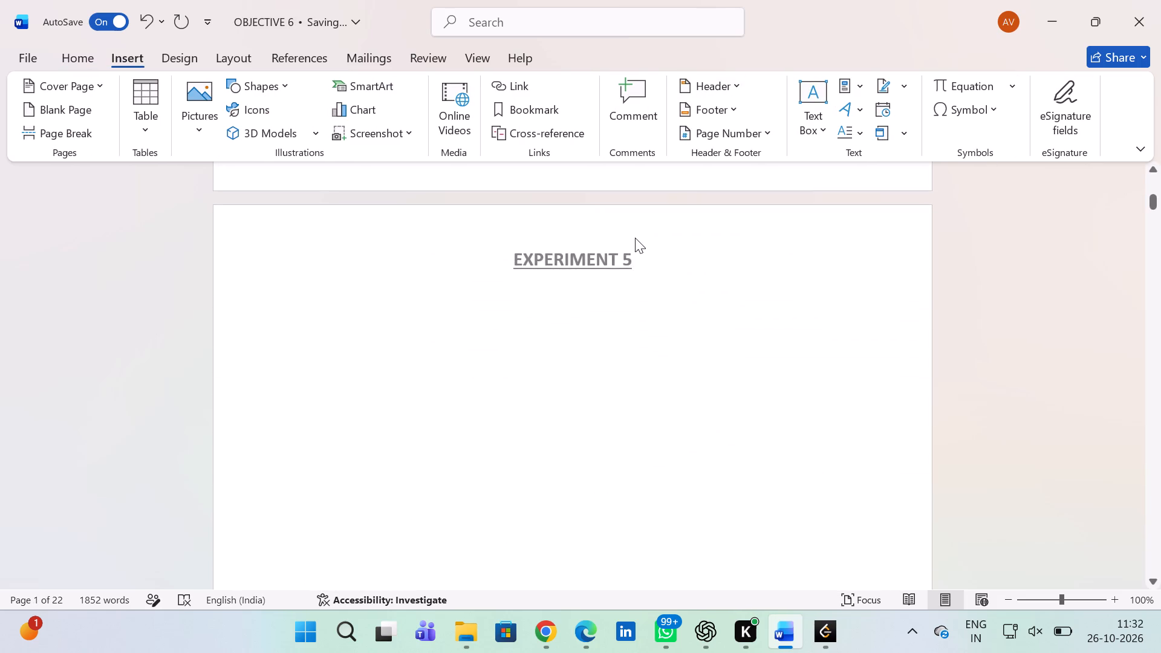
pyautogui.scroll(-1, 635, 238)
pyautogui.press('BackSpace')
pyautogui.press('BackSpace')
pyautogui.press('BackSpace')
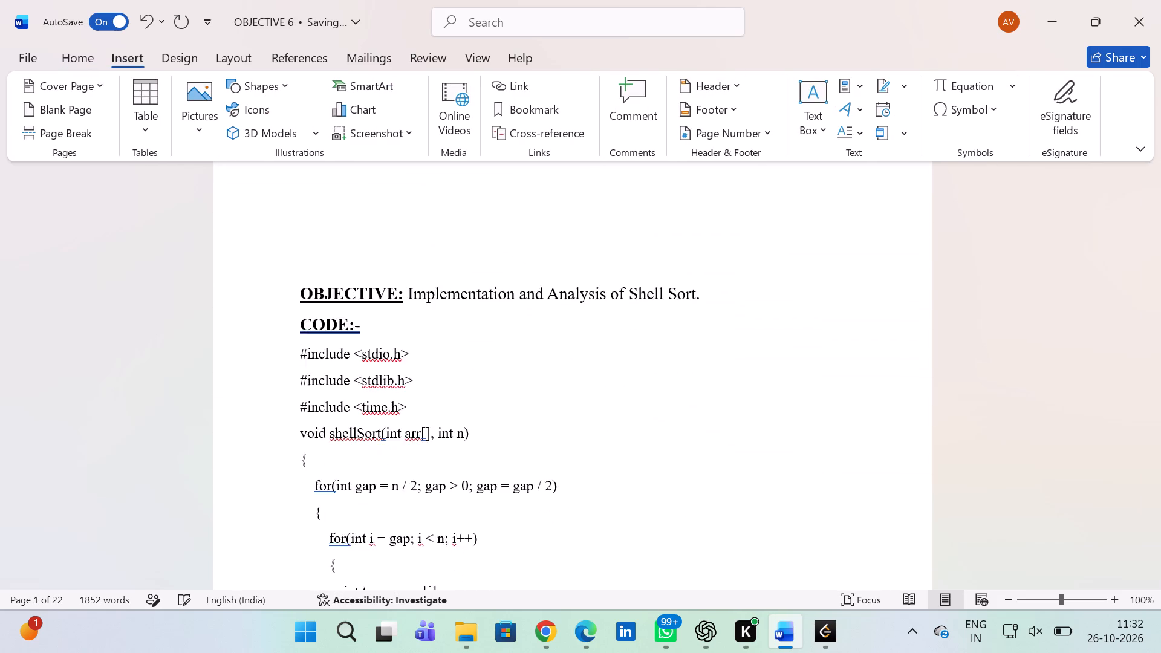
pyautogui.press('BackSpace')
pyautogui.press('BackSpace')
pyautogui.press('BackSpace')
pyautogui.press('BackSpace')
pyautogui.press('BackSpace')
pyautogui.press('BackSpace')
pyautogui.scroll(1, 379, 578)
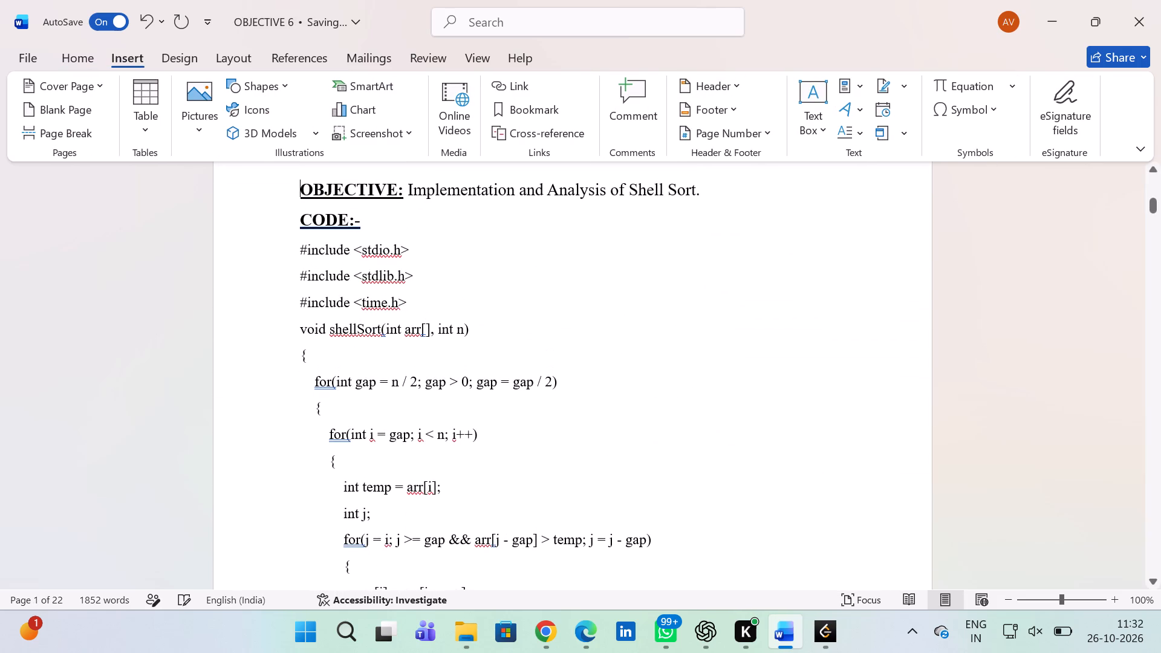
pyautogui.scroll(1, 379, 578)
pyautogui.press('BackSpace')
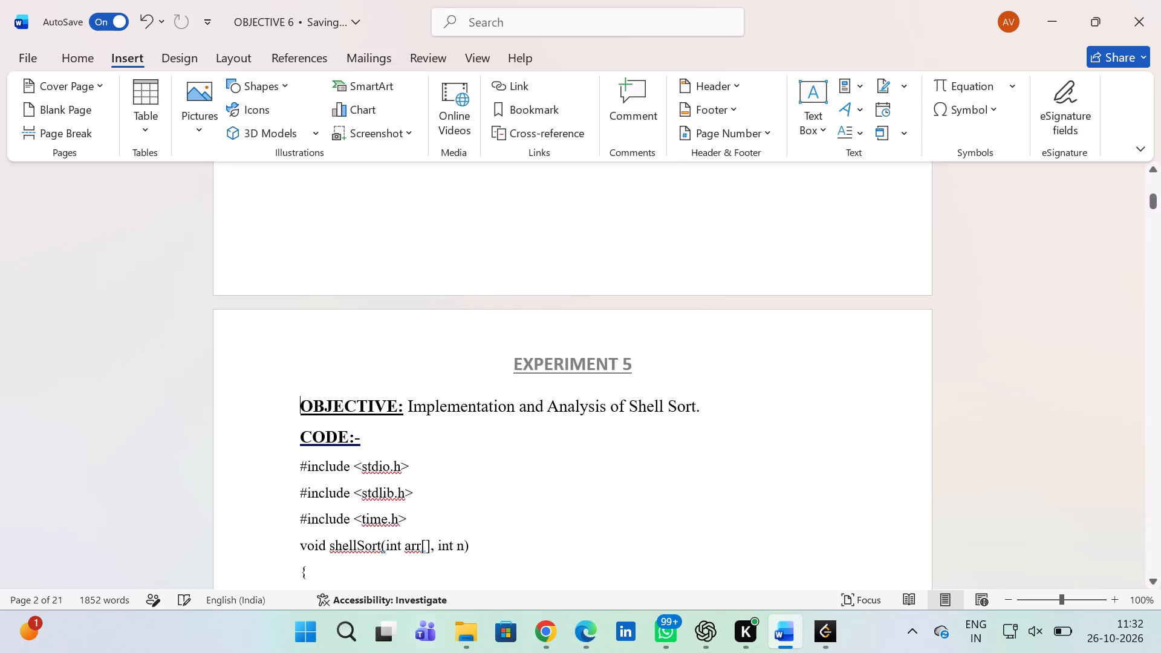
# Check the headers and page layout from the Shell Sort pages to Objective 6.1, and back to the first page.
pyautogui.scroll(-7, 357, 554)
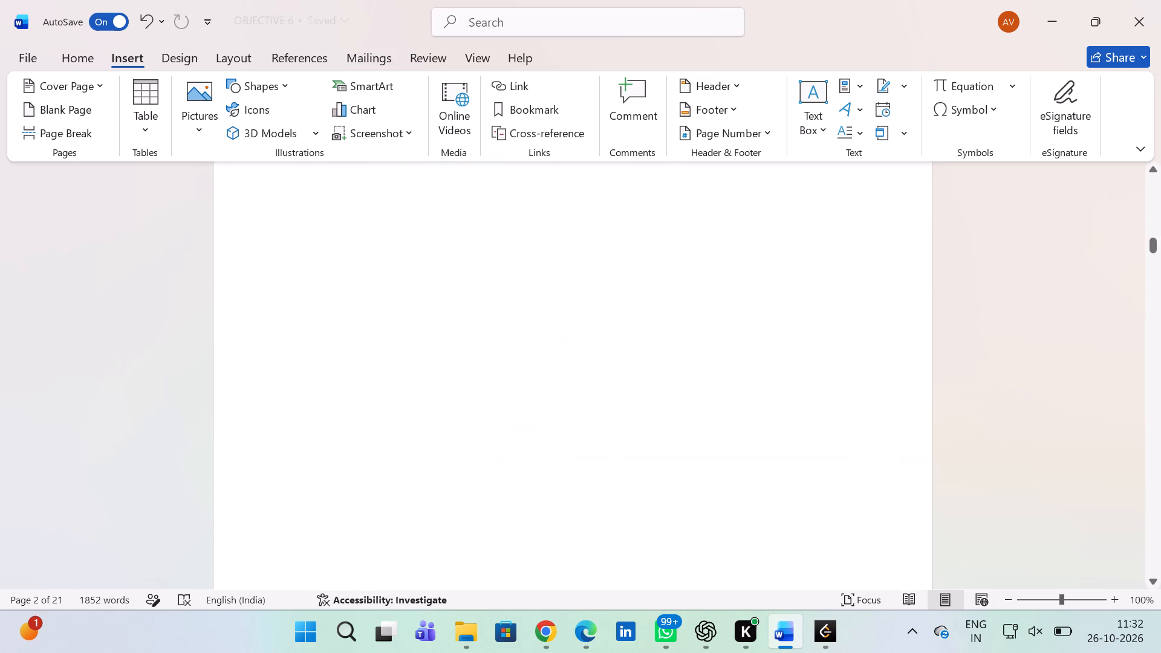
pyautogui.scroll(-2, 357, 554)
pyautogui.scroll(1, 357, 554)
pyautogui.scroll(-1, 357, 554)
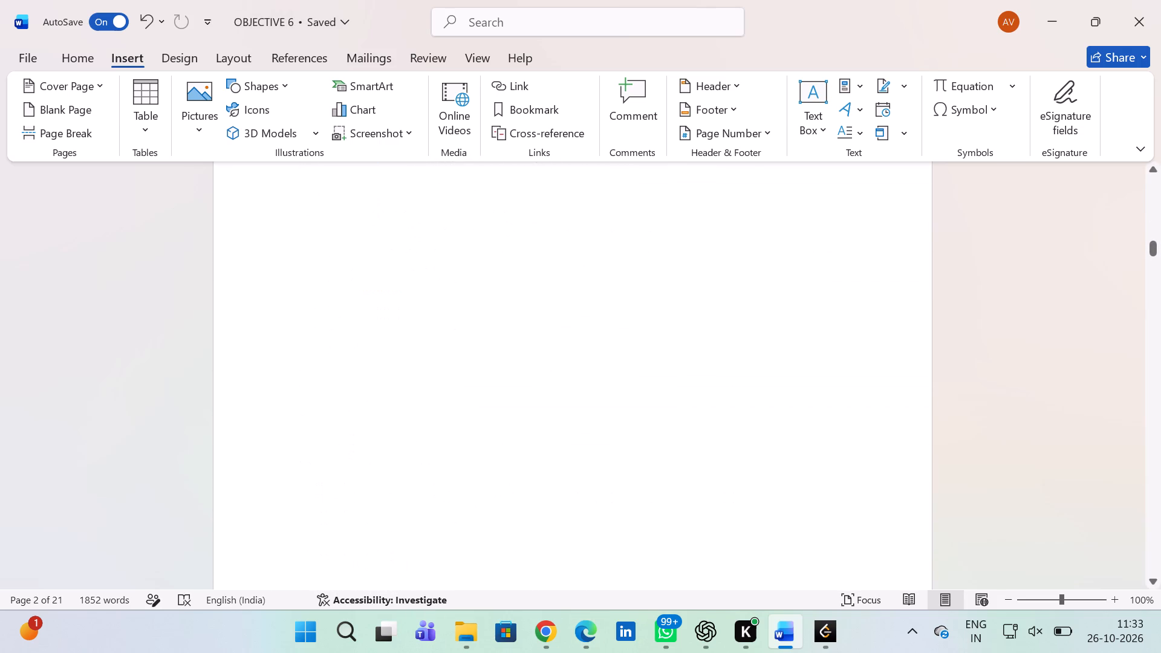
pyautogui.scroll(-3, 357, 554)
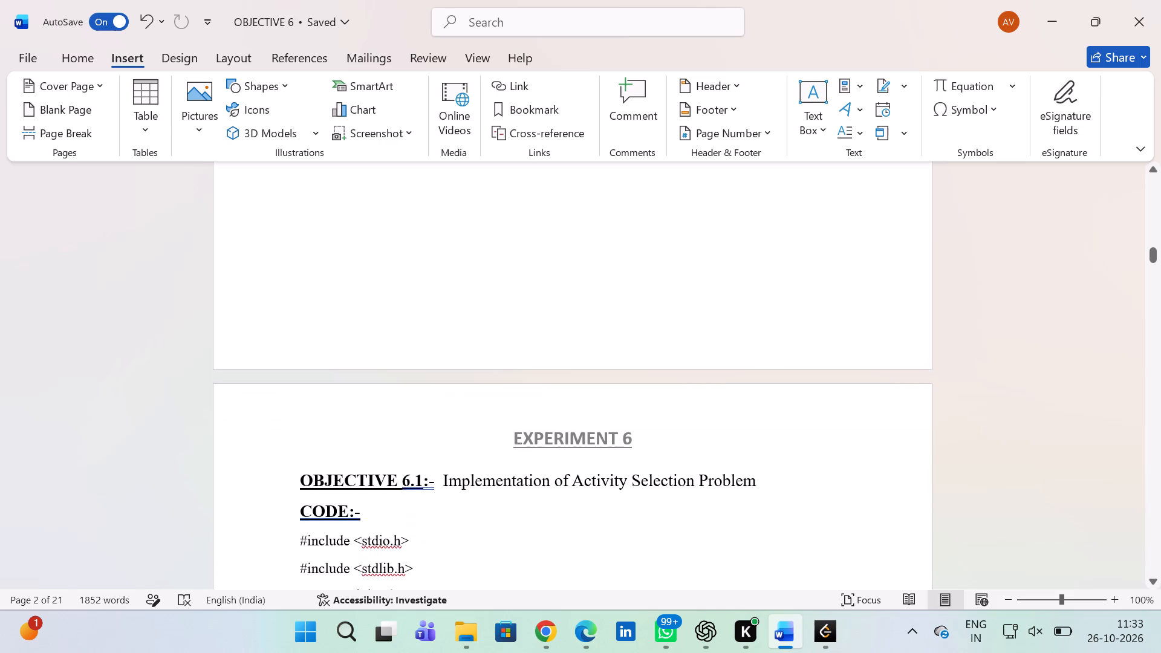
pyautogui.scroll(4, 432, 479)
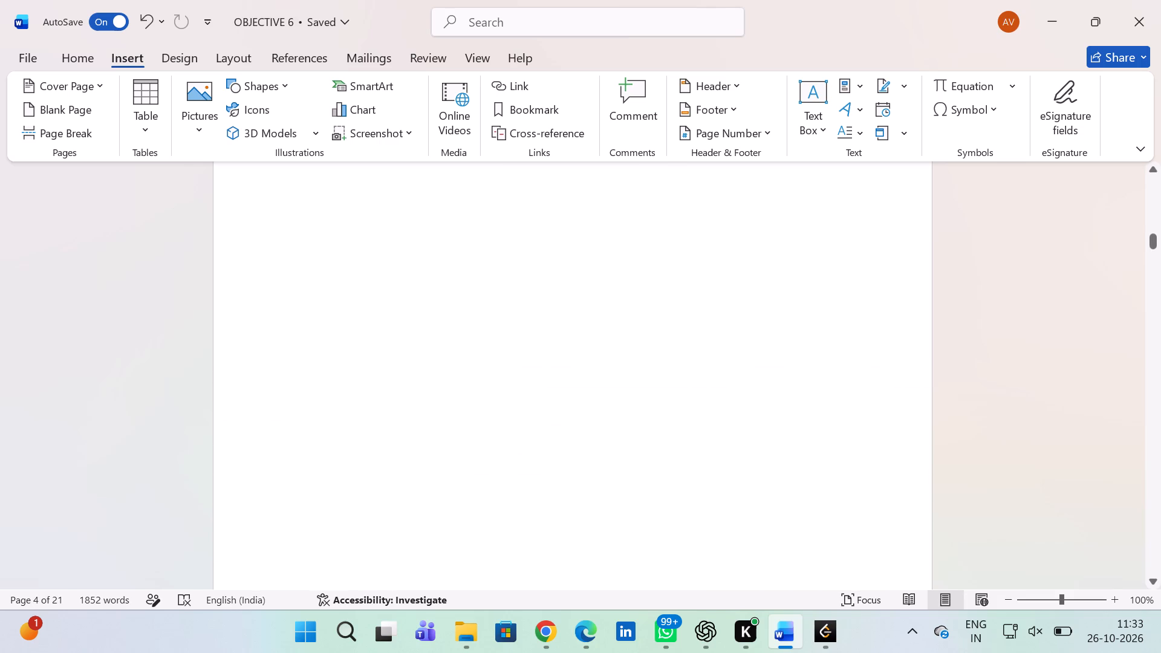
pyautogui.scroll(4, 432, 479)
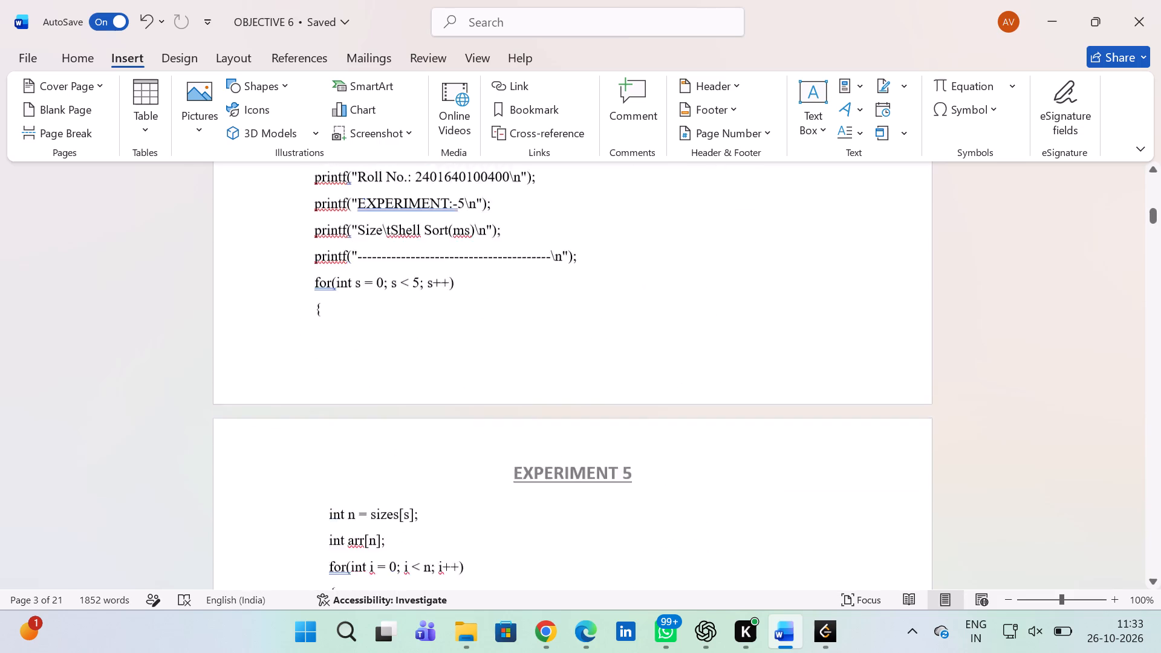
pyautogui.scroll(5, 432, 479)
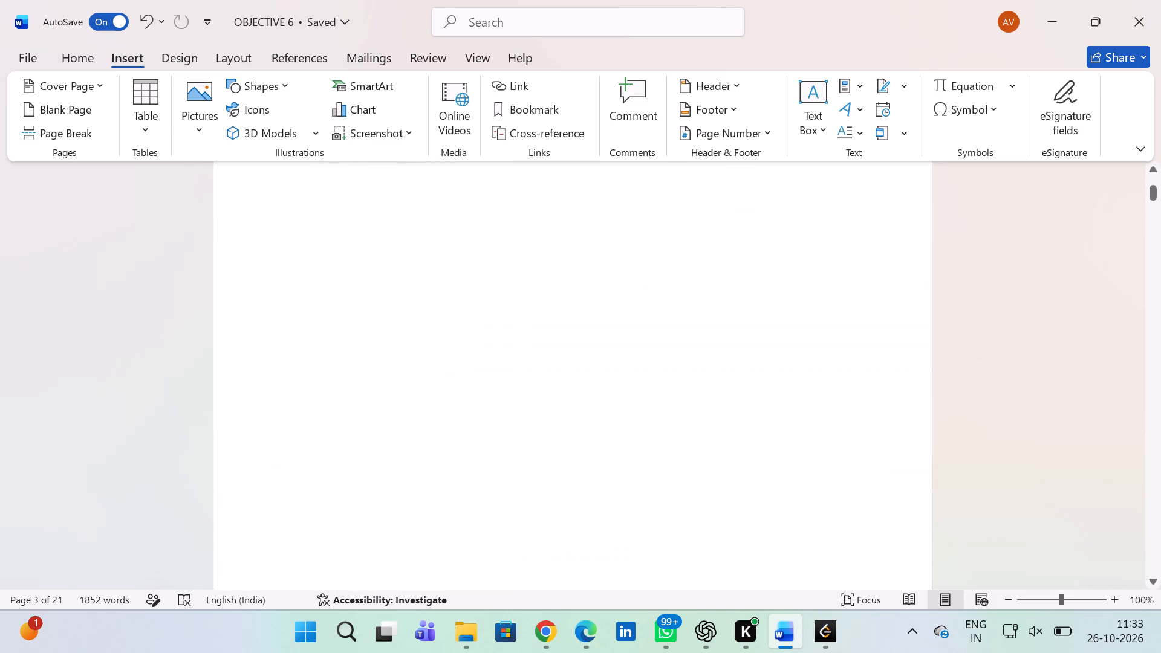
pyautogui.scroll(2, 432, 479)
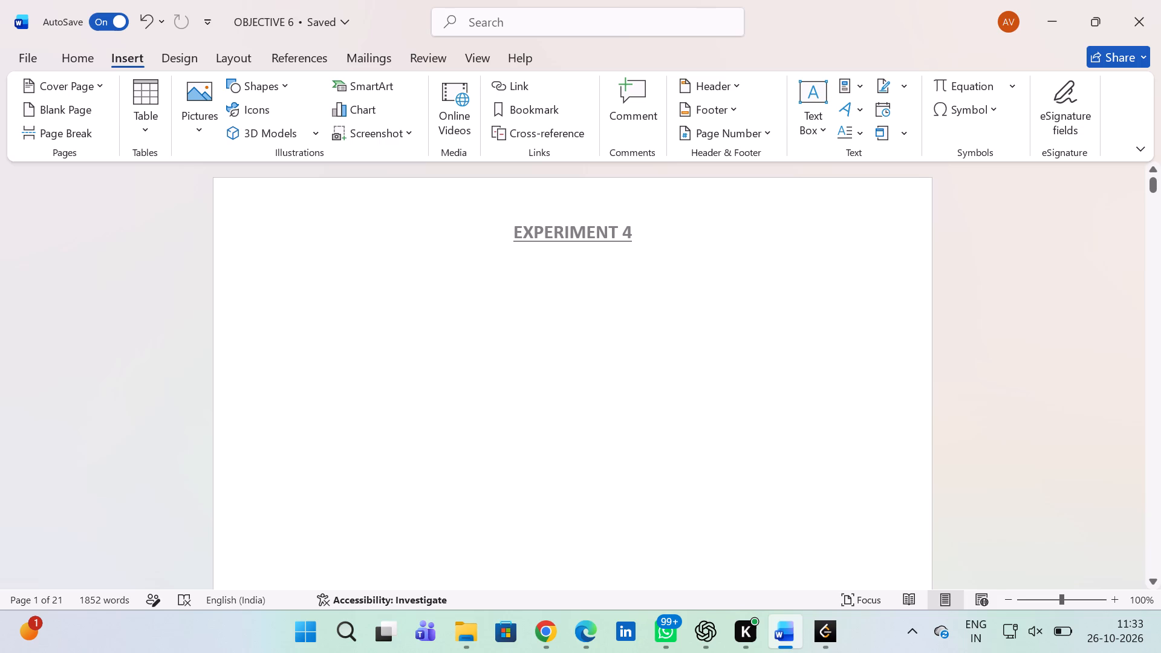
# Place the cursor in the body of the blank EXPERIMENT 4 page, and open the exp3 PDF from the Downloads folder.
pyautogui.click(312, 261)
pyautogui.click(299, 270)
pyautogui.click(450, 640)
pyautogui.scroll(-2, 497, 380)
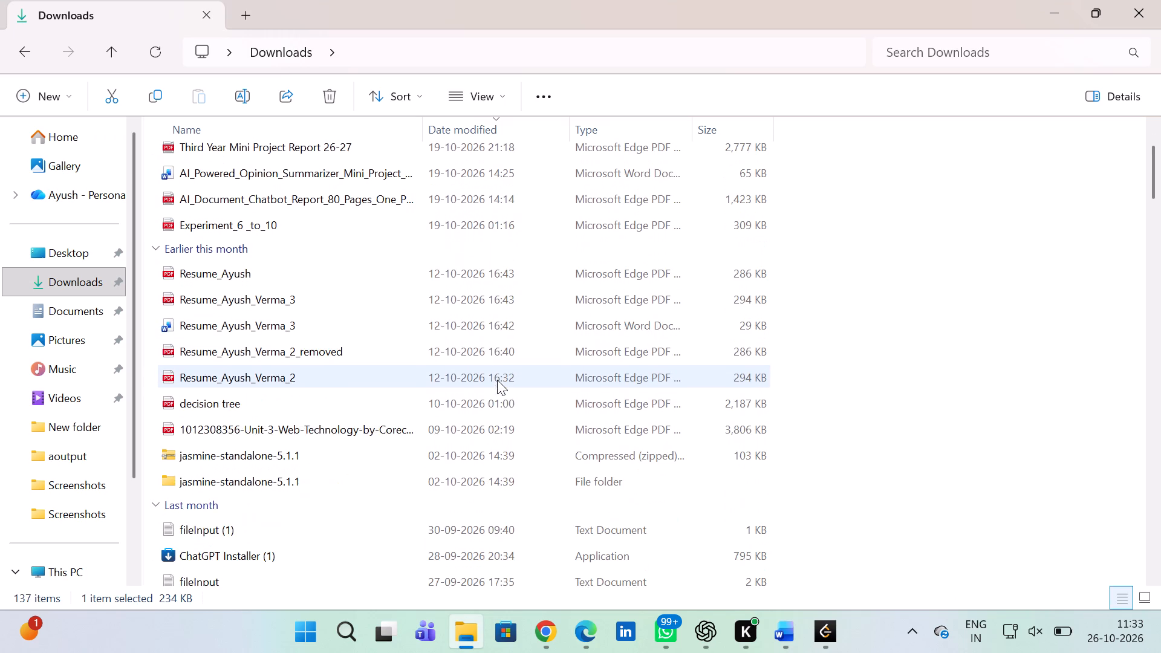
pyautogui.scroll(-2, 497, 380)
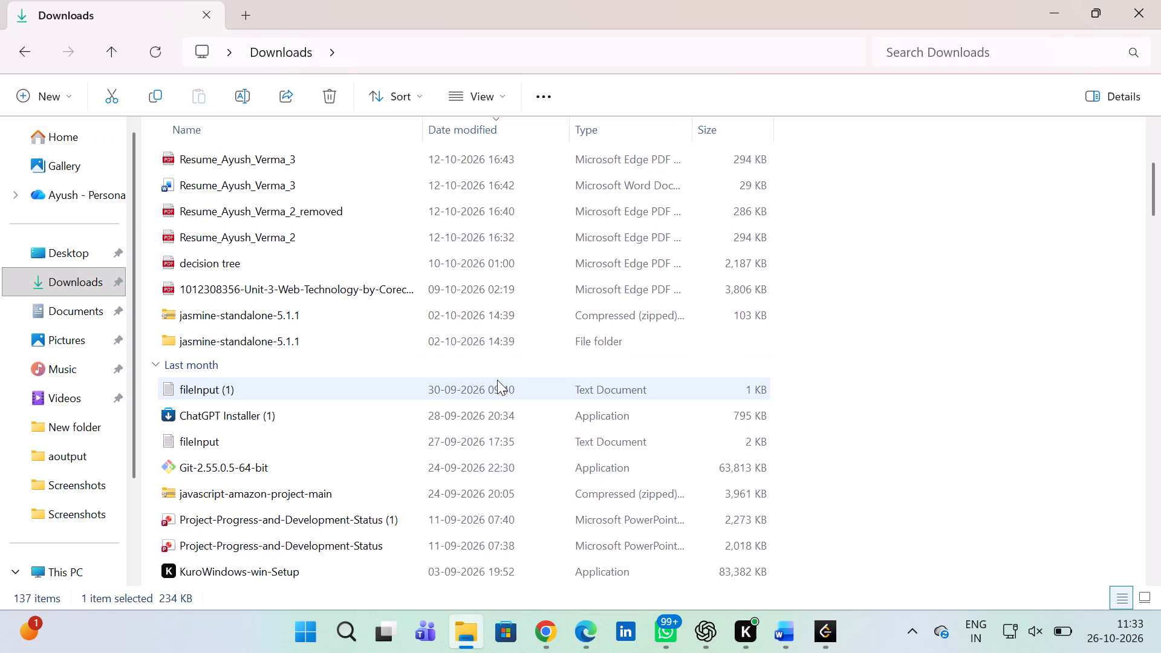
pyautogui.scroll(-5, 497, 380)
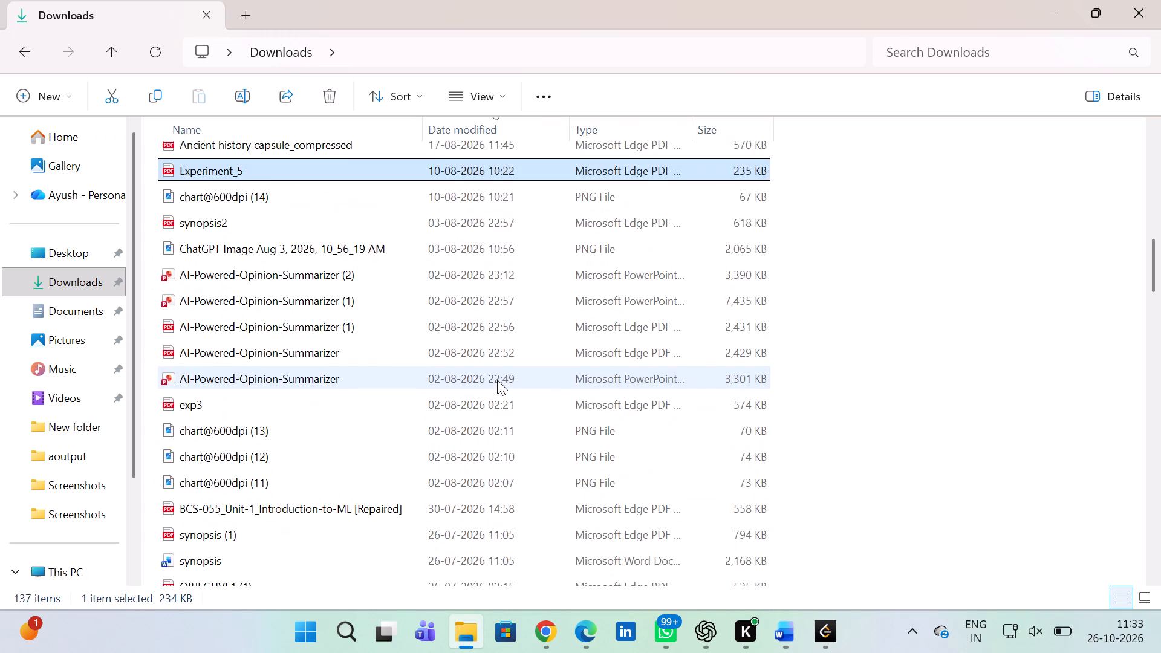
pyautogui.doubleClick(304, 395)
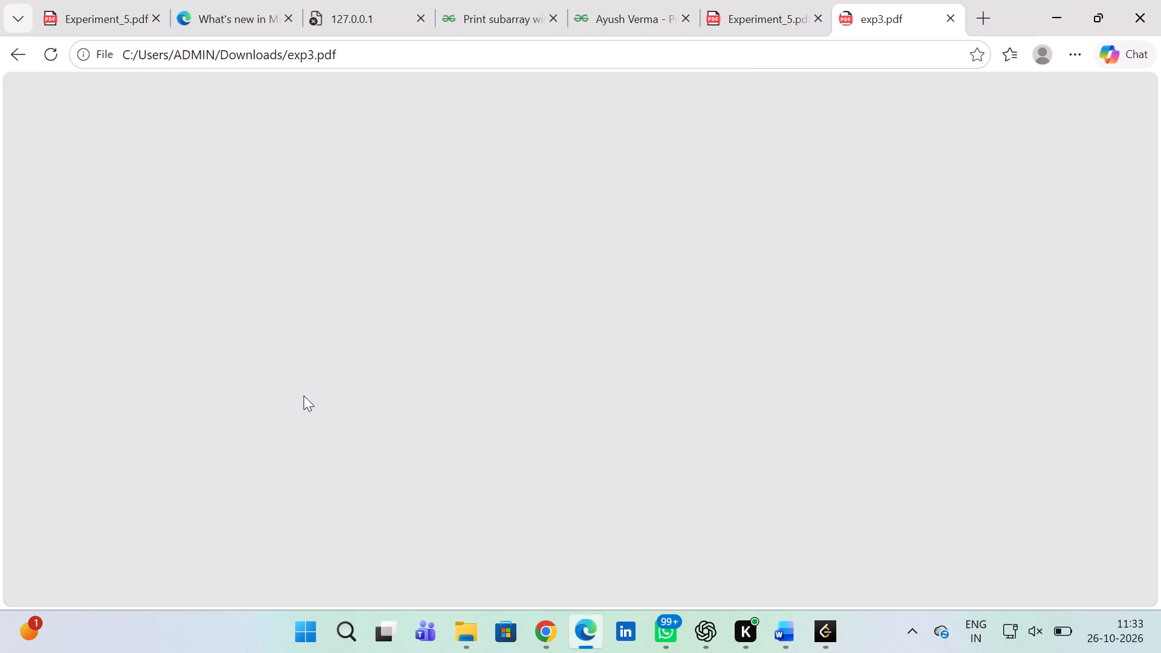
# Examine the exp3 PDF's sorting code, output table and graphs, and return to its first page.
pyautogui.scroll(-2, 530, 385)
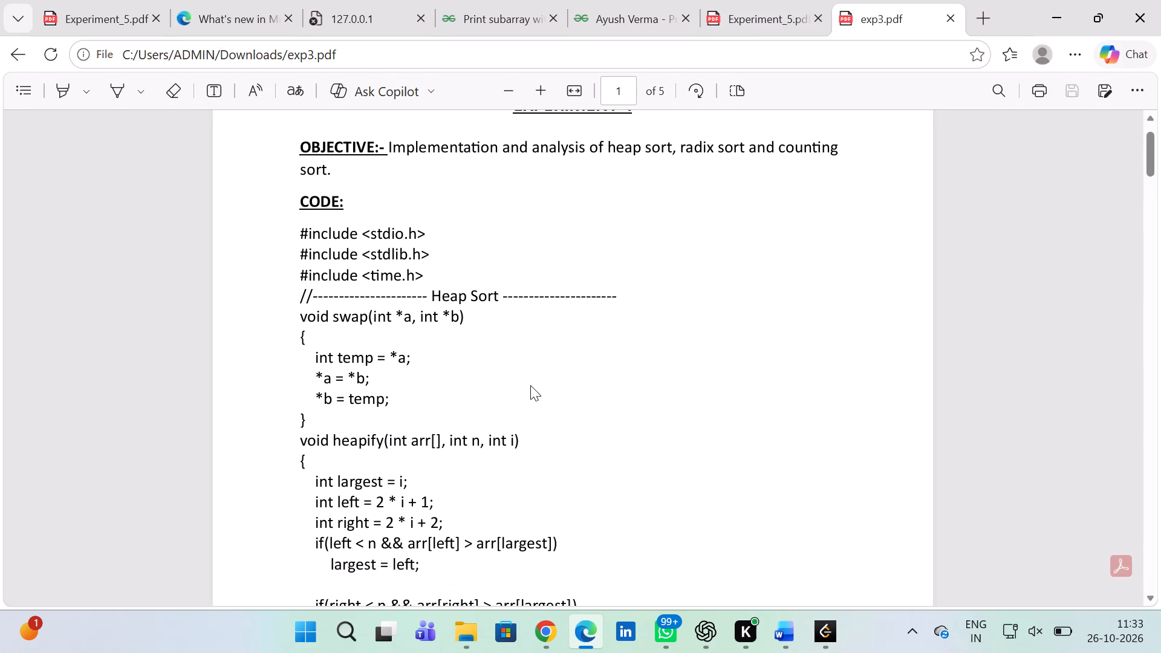
pyautogui.scroll(-2, 530, 385)
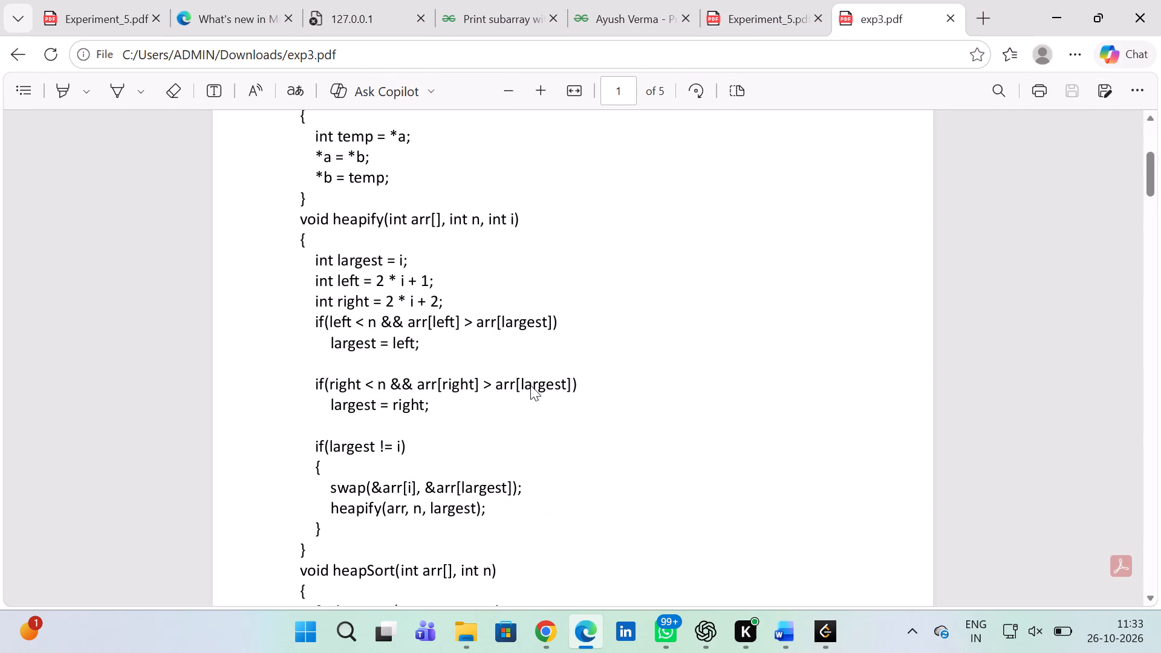
pyautogui.scroll(-4, 530, 385)
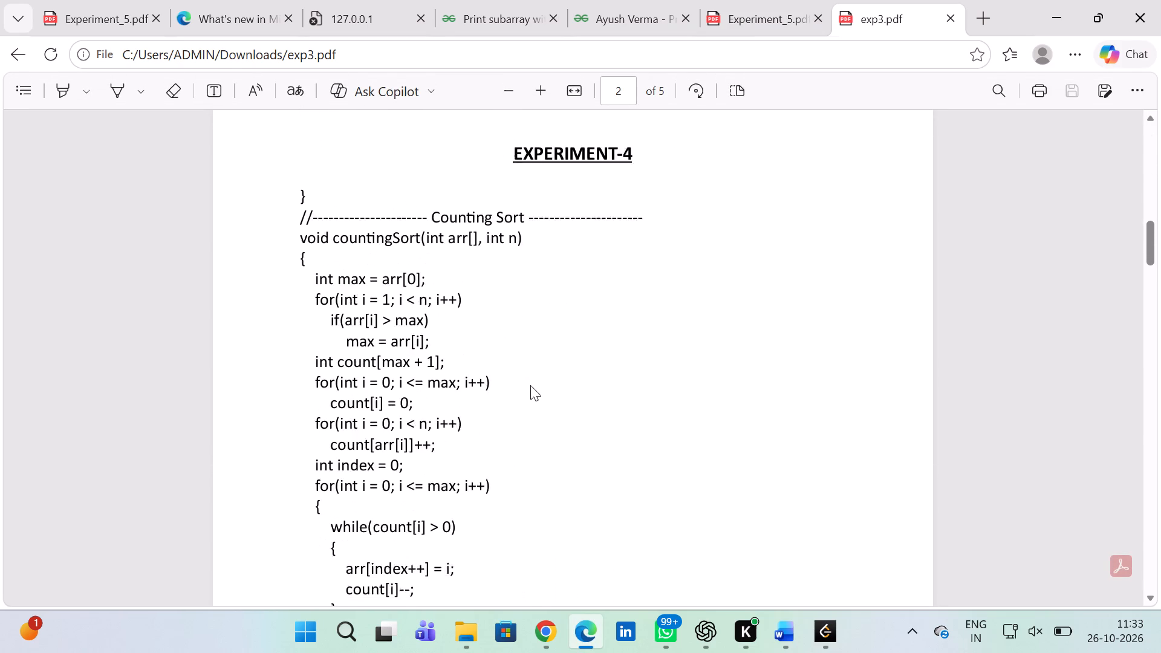
pyautogui.scroll(-4, 530, 385)
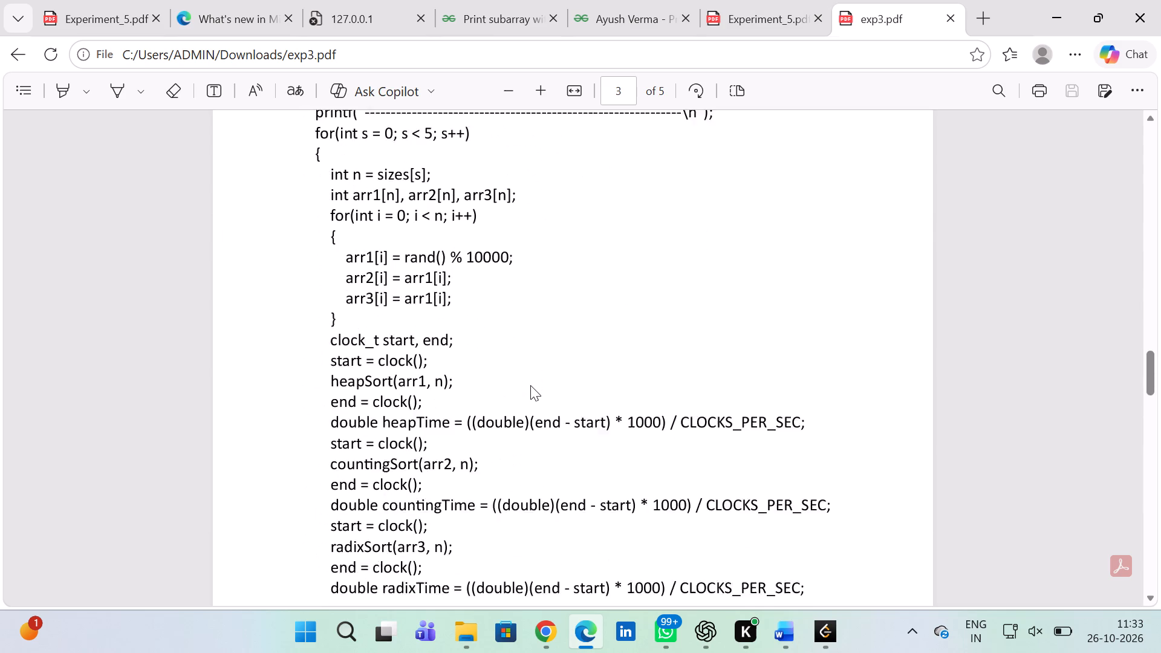
pyautogui.scroll(-2, 530, 385)
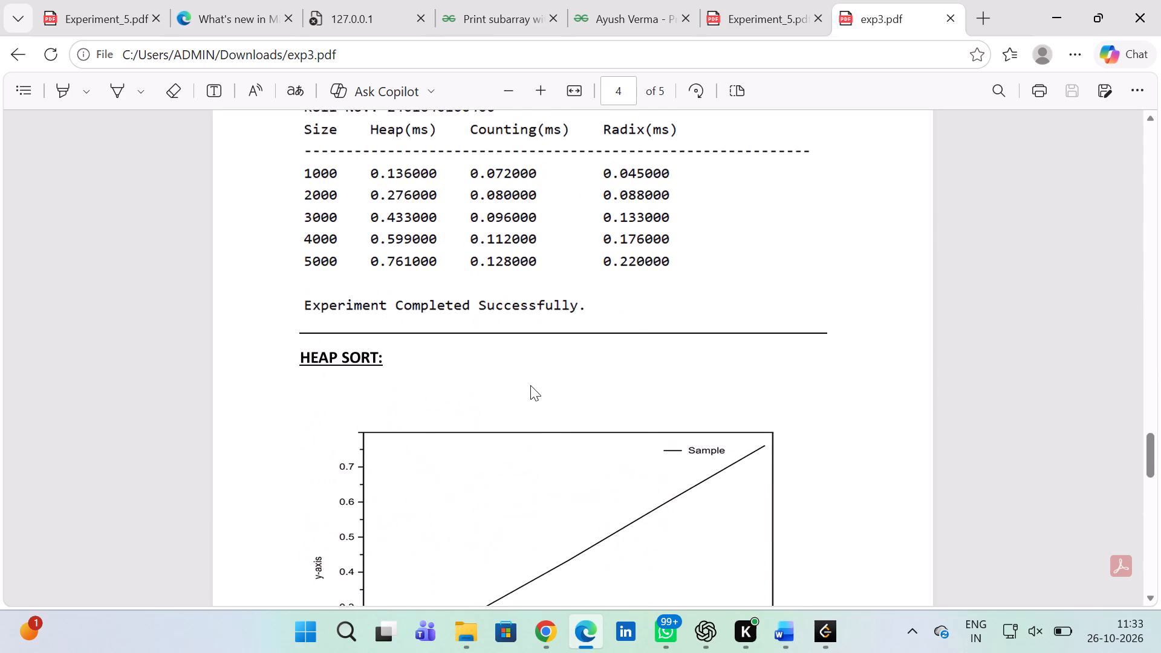
pyautogui.scroll(-1, 530, 385)
pyautogui.moveTo(322, 524); pyautogui.dragTo(256, 374)
pyautogui.scroll(13, 455, 464)
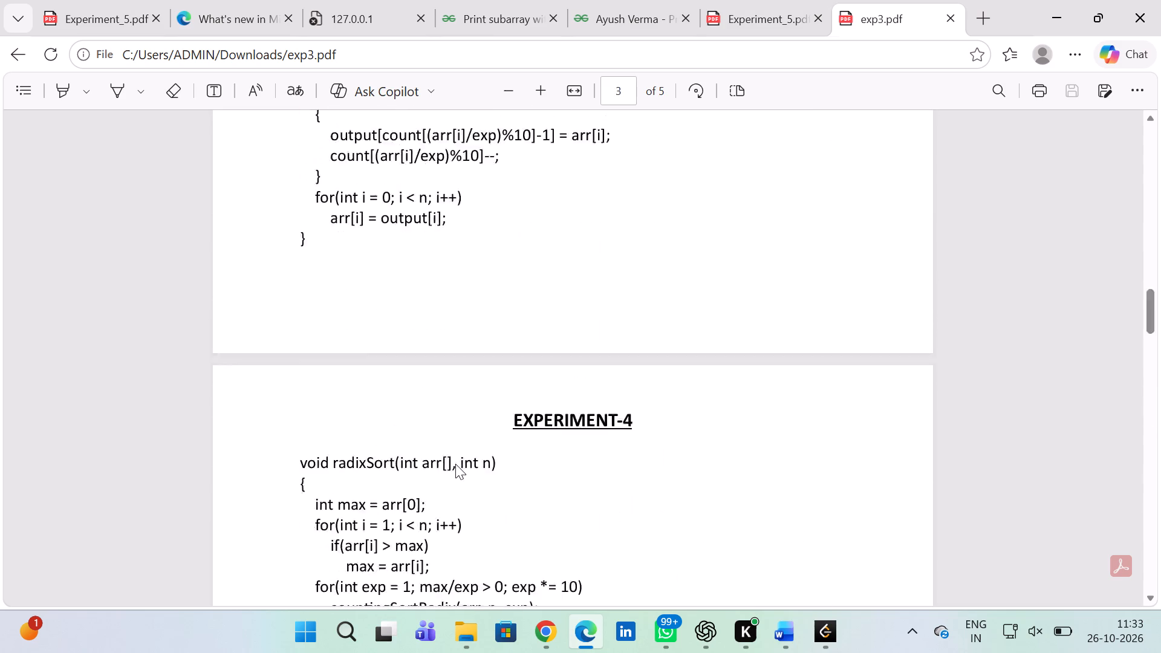
pyautogui.scroll(6, 455, 464)
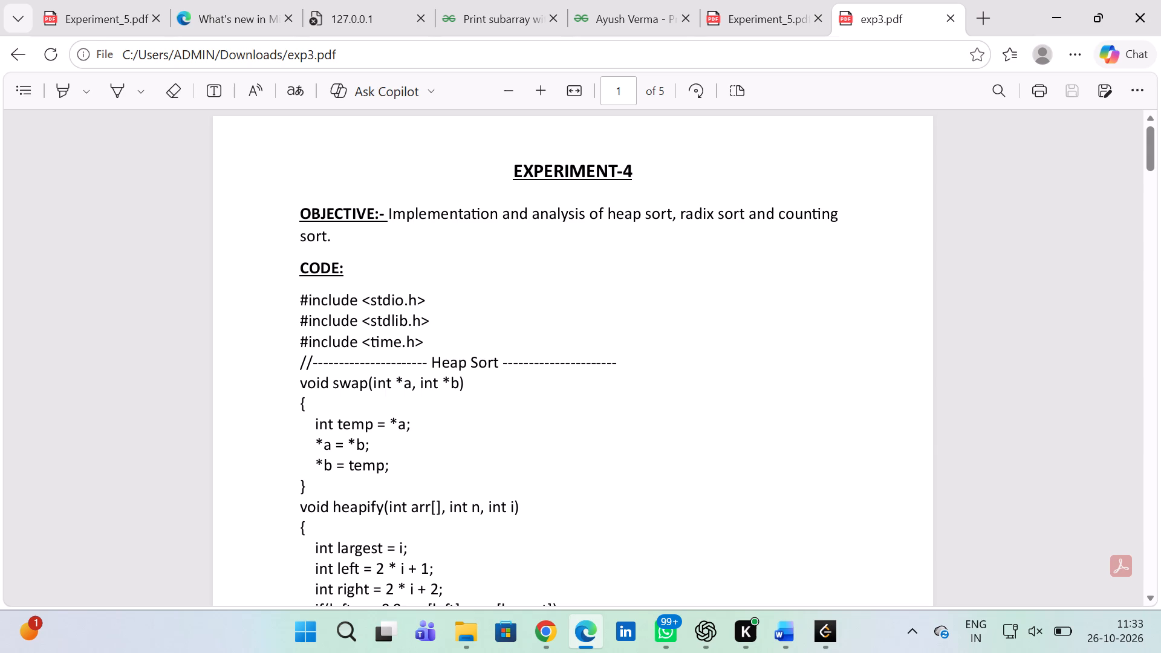
pyautogui.moveTo(296, 211); pyautogui.dragTo(390, 252)
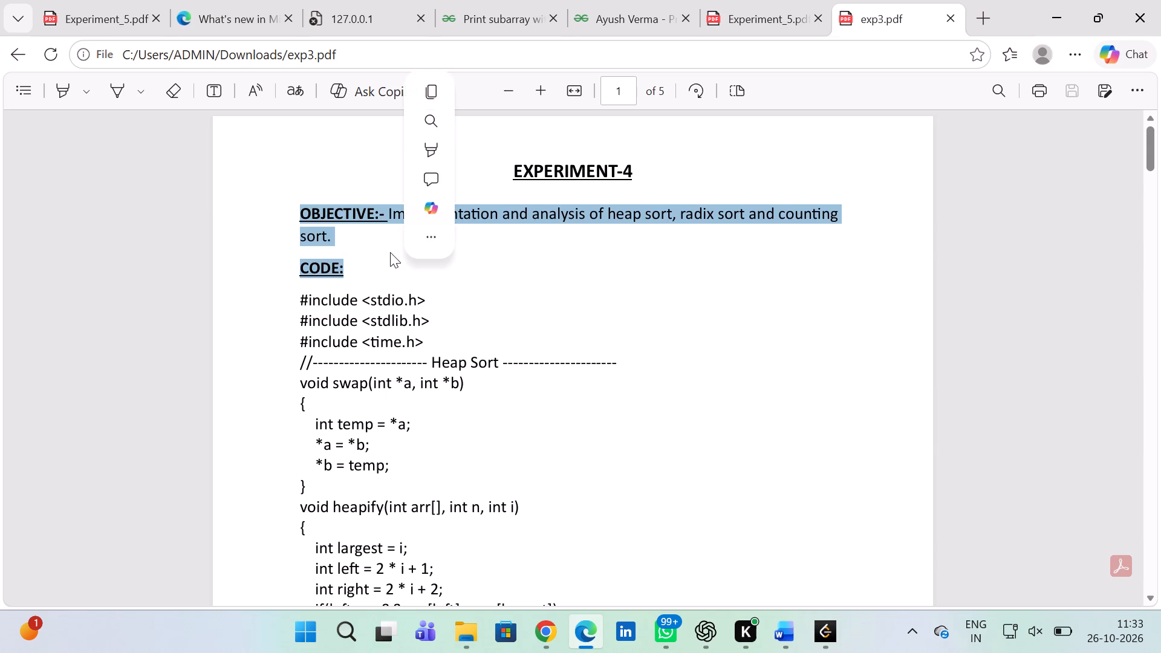
pyautogui.hotkey('ctrl', 'c')
pyautogui.click(390, 252)
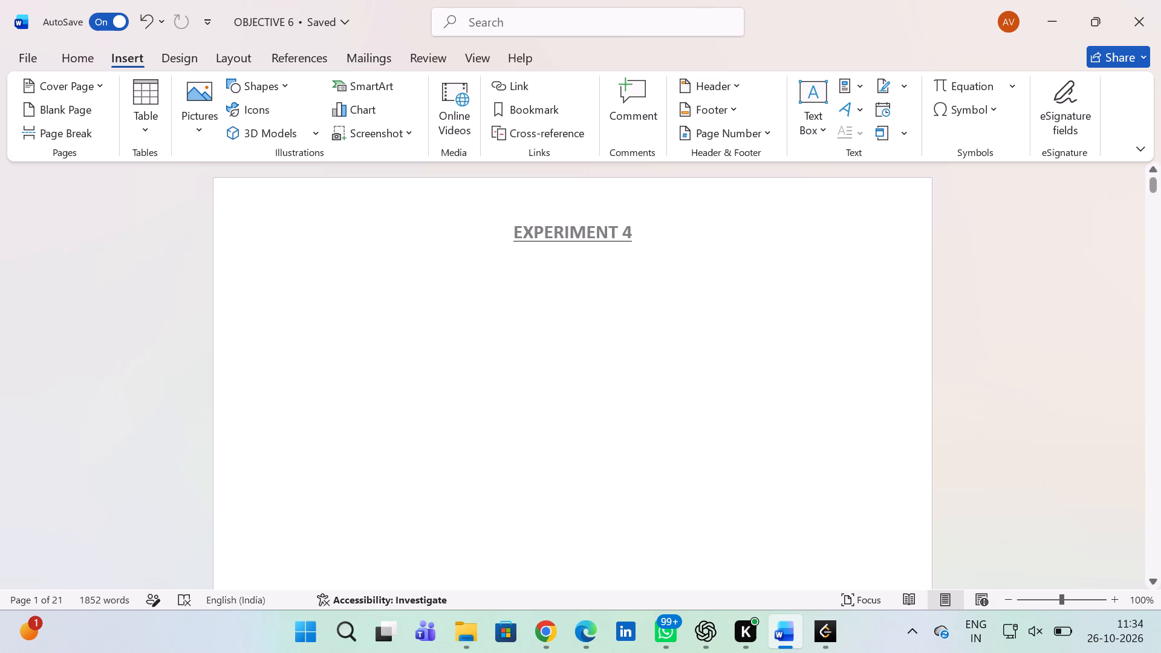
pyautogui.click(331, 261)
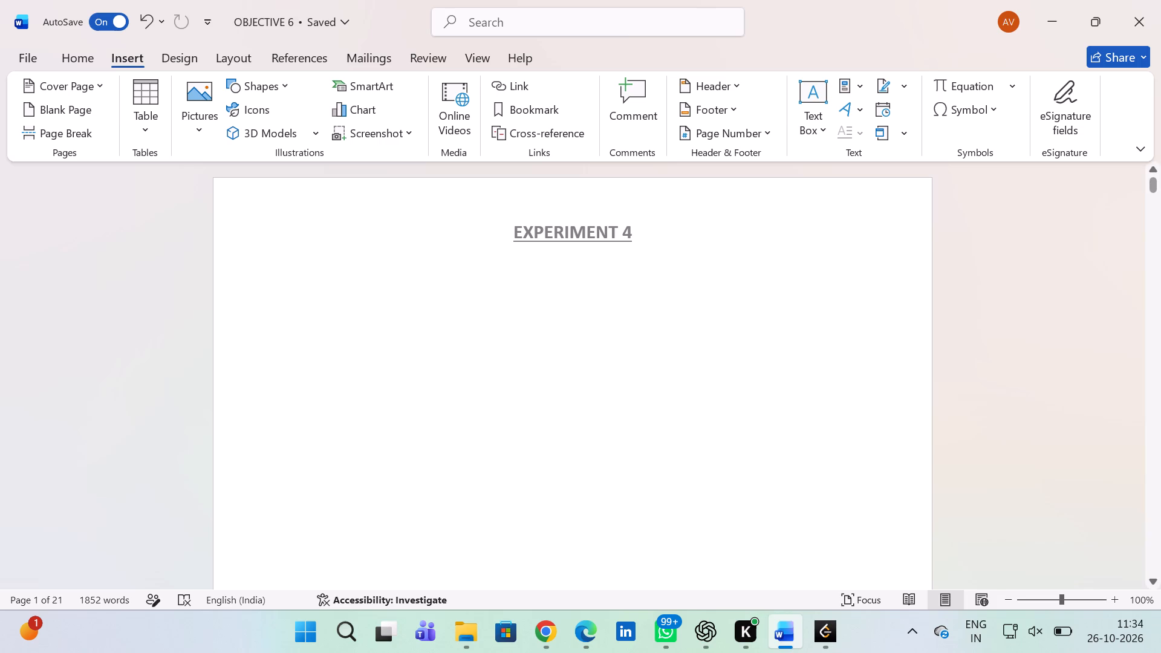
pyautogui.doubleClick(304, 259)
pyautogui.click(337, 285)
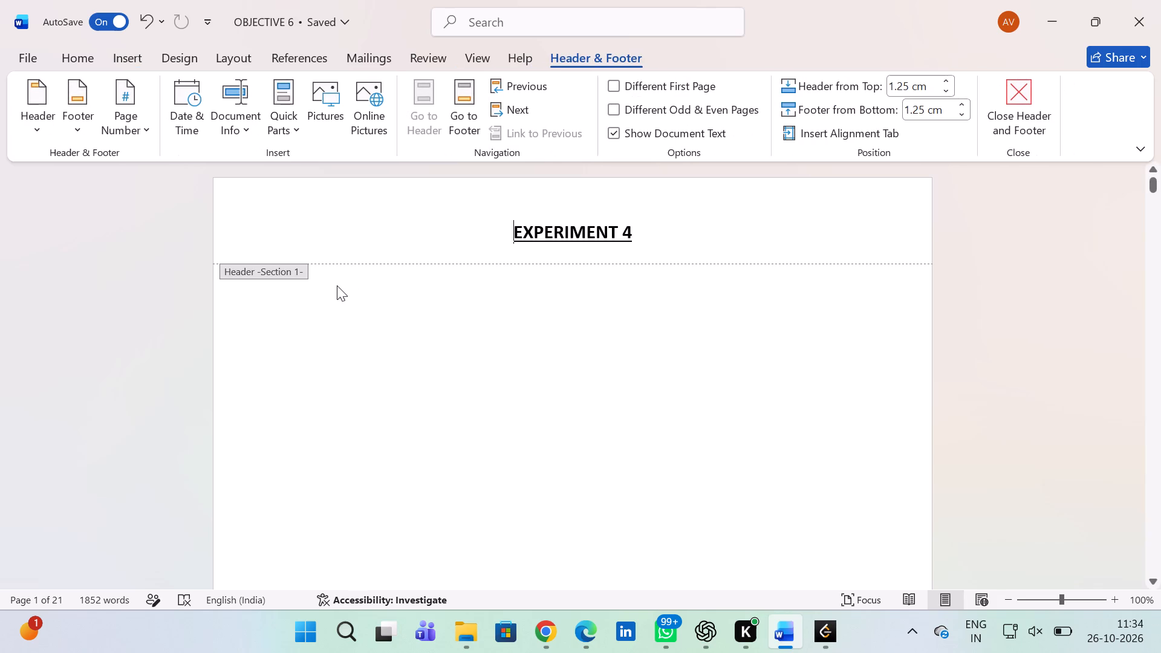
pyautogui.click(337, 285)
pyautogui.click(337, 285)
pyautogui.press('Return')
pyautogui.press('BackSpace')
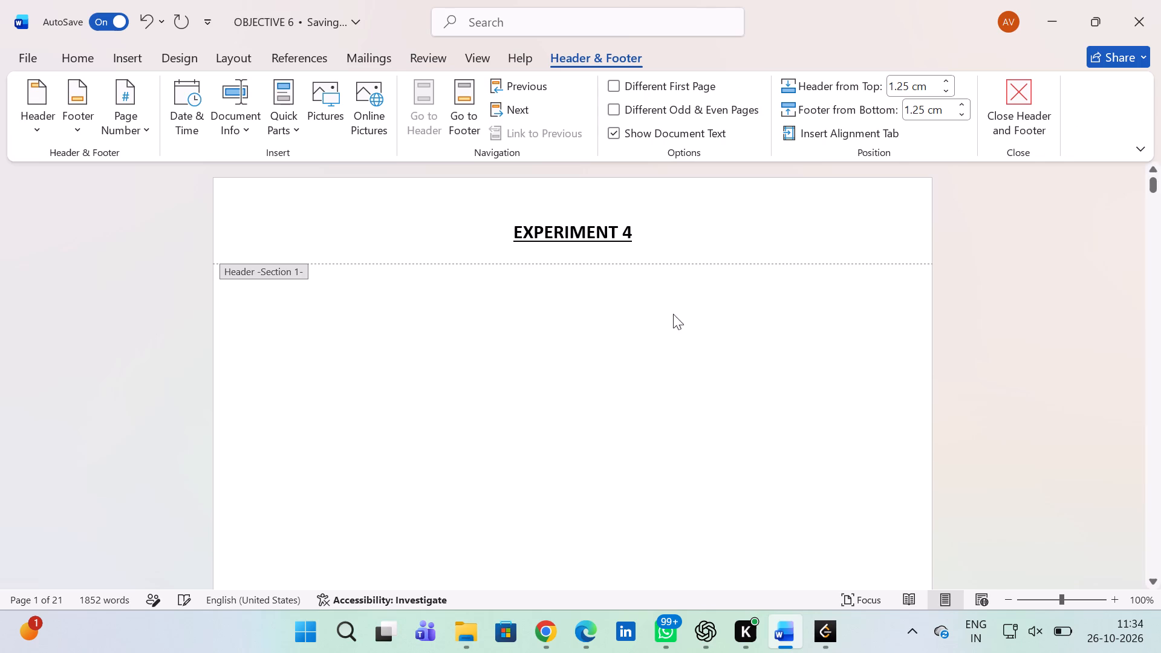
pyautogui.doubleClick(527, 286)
# Paste the copied objective and CODE heading at the start of the EXPERIMENT 4 page body.
pyautogui.click(345, 287)
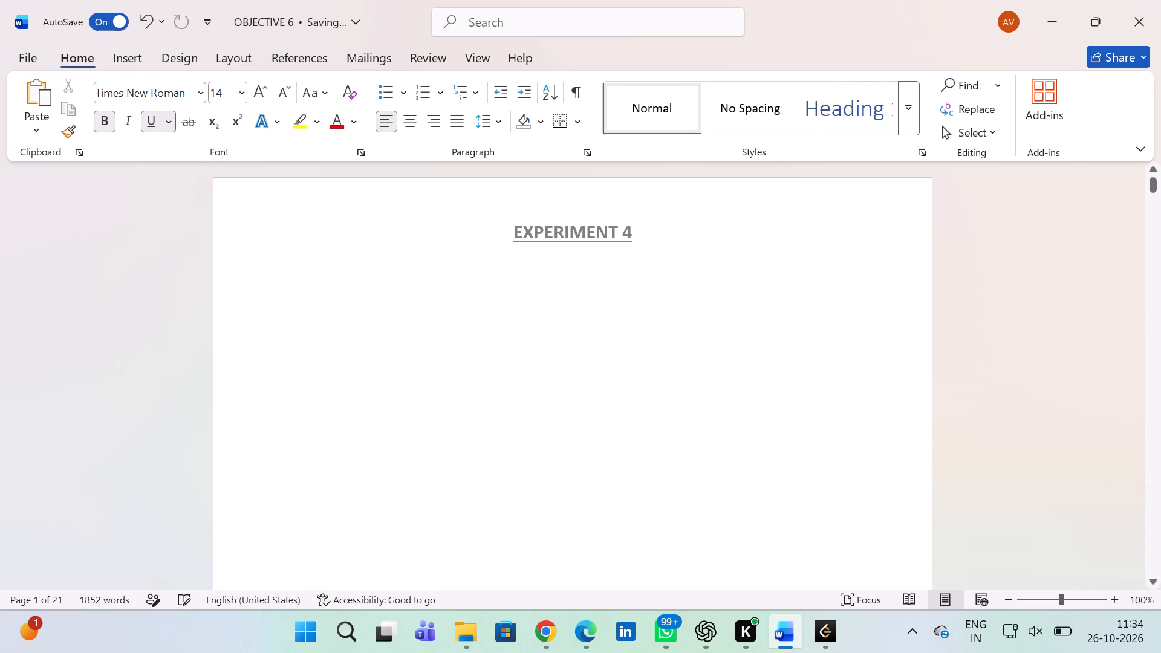
pyautogui.doubleClick(345, 287)
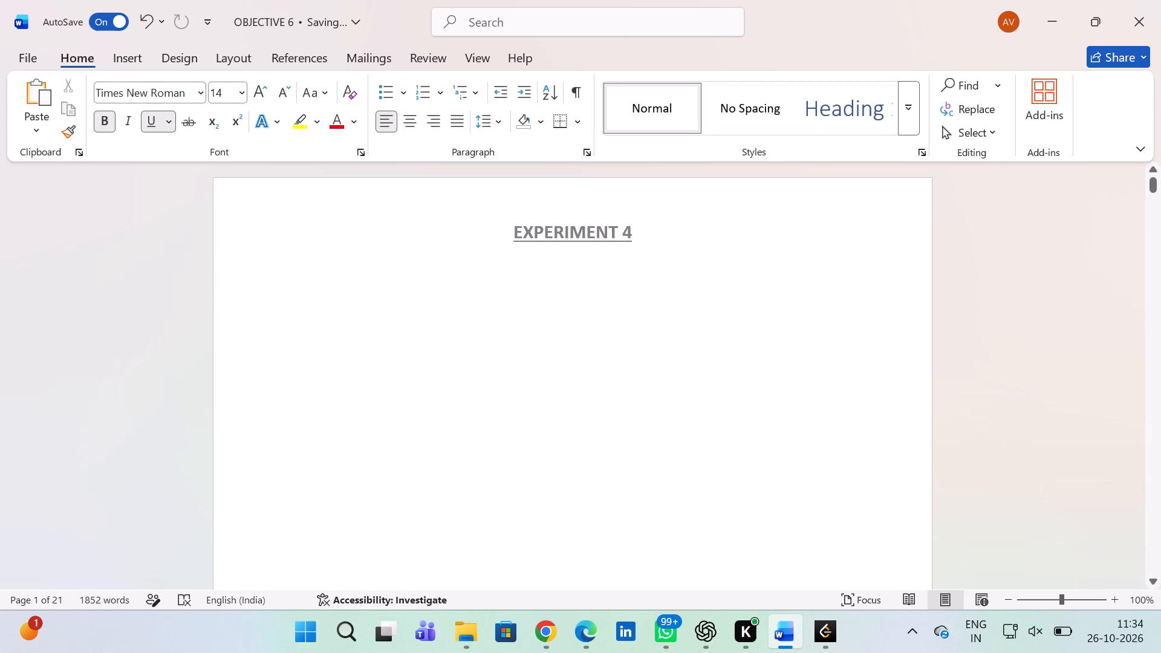
pyautogui.press('BackSpace')
pyautogui.hotkey('ctrl', 'v')
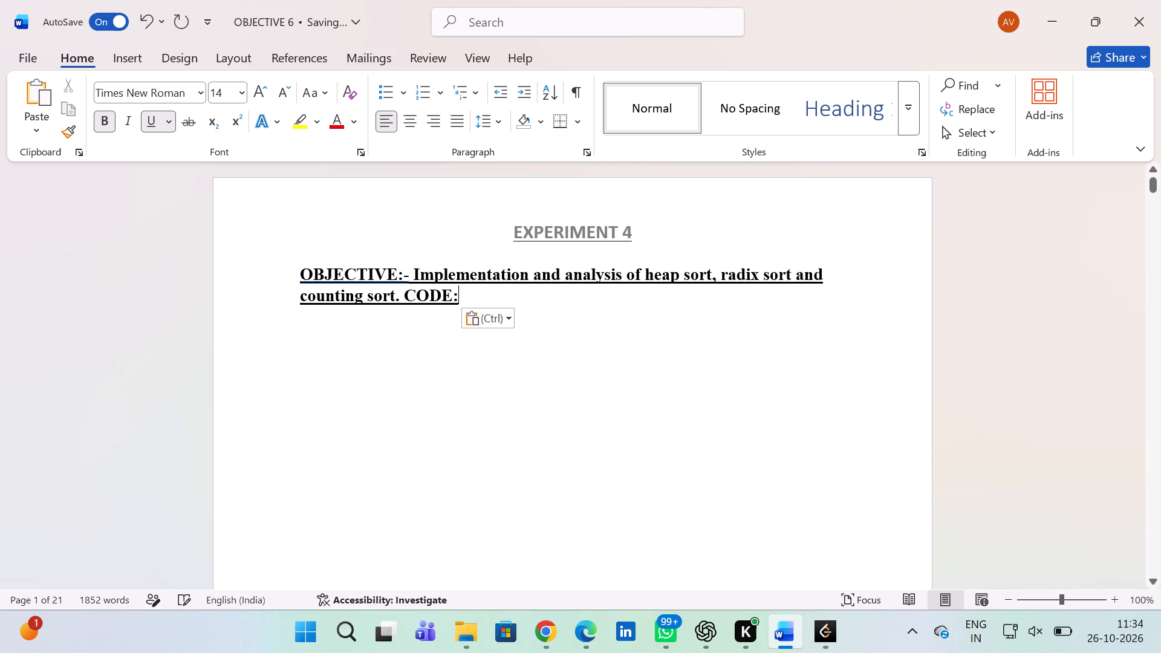
# Move the CODE: heading onto its own line below the objective and extend it to CODE:-.
pyautogui.click(403, 298)
pyautogui.press('Return')
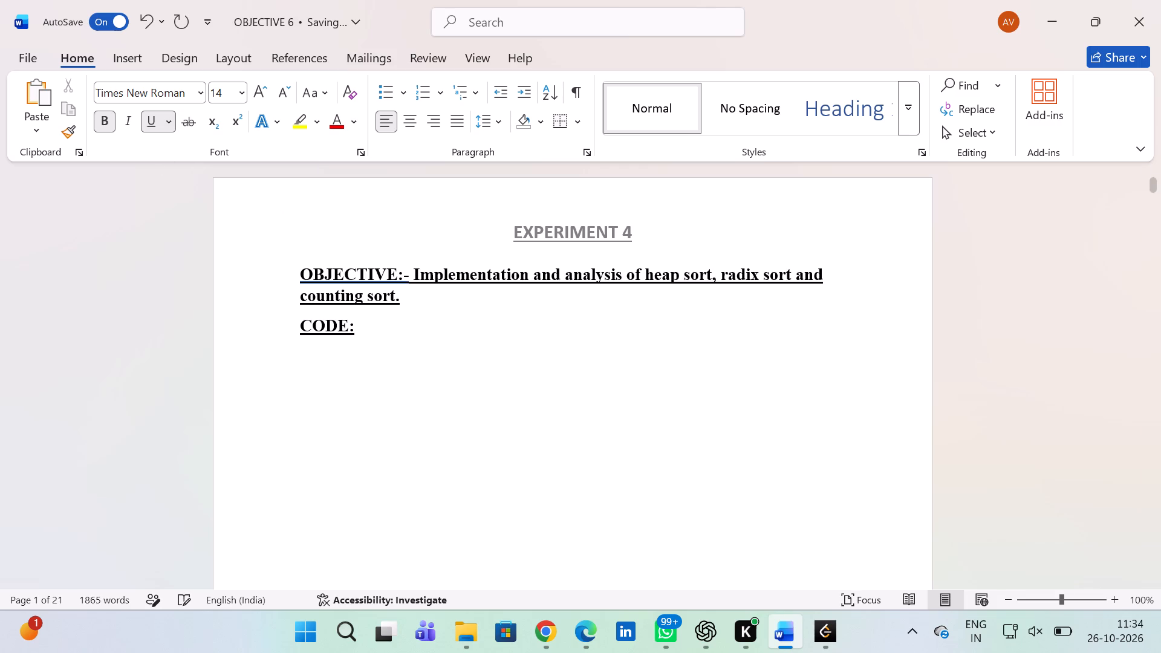
pyautogui.click(370, 322)
pyautogui.press('-')
# Remove the bold and underline from the objective's text following the word OBJECTIVE.
pyautogui.moveTo(411, 276); pyautogui.dragTo(467, 286)
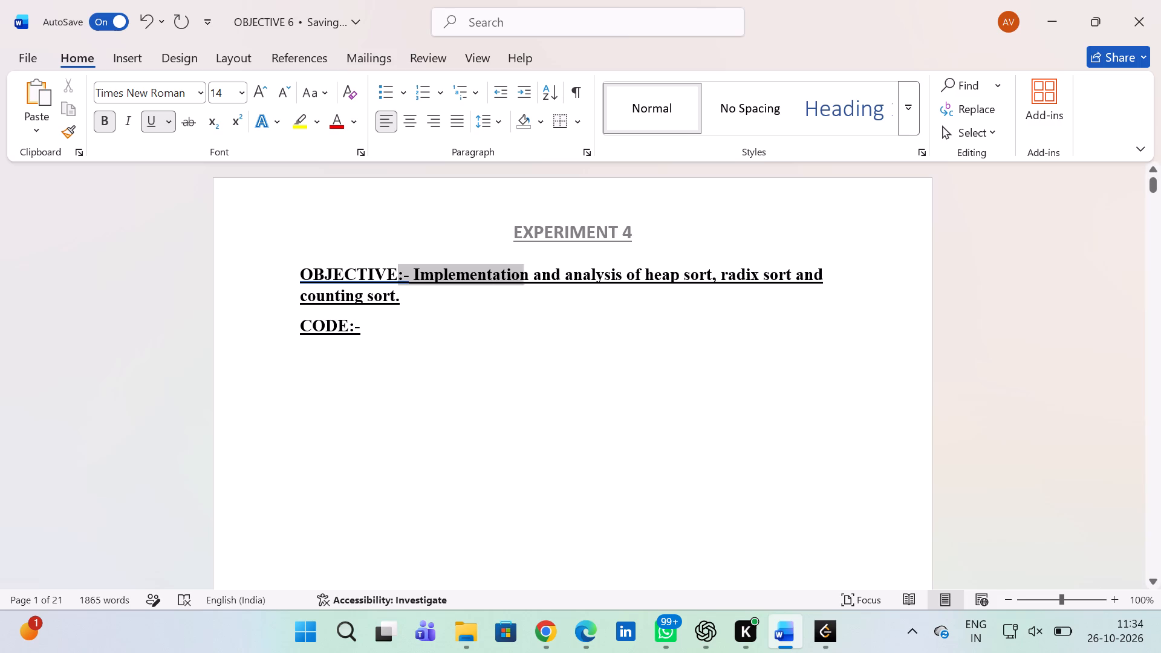
pyautogui.moveTo(467, 286); pyautogui.dragTo(467, 290)
pyautogui.click(481, 259)
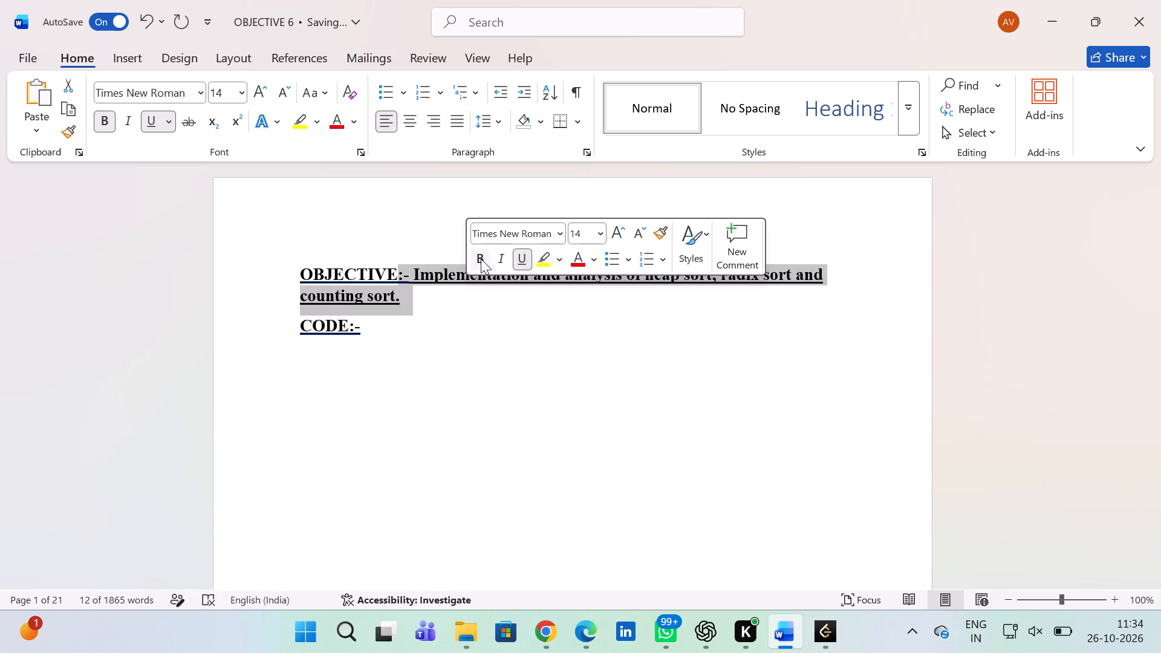
pyautogui.click(518, 265)
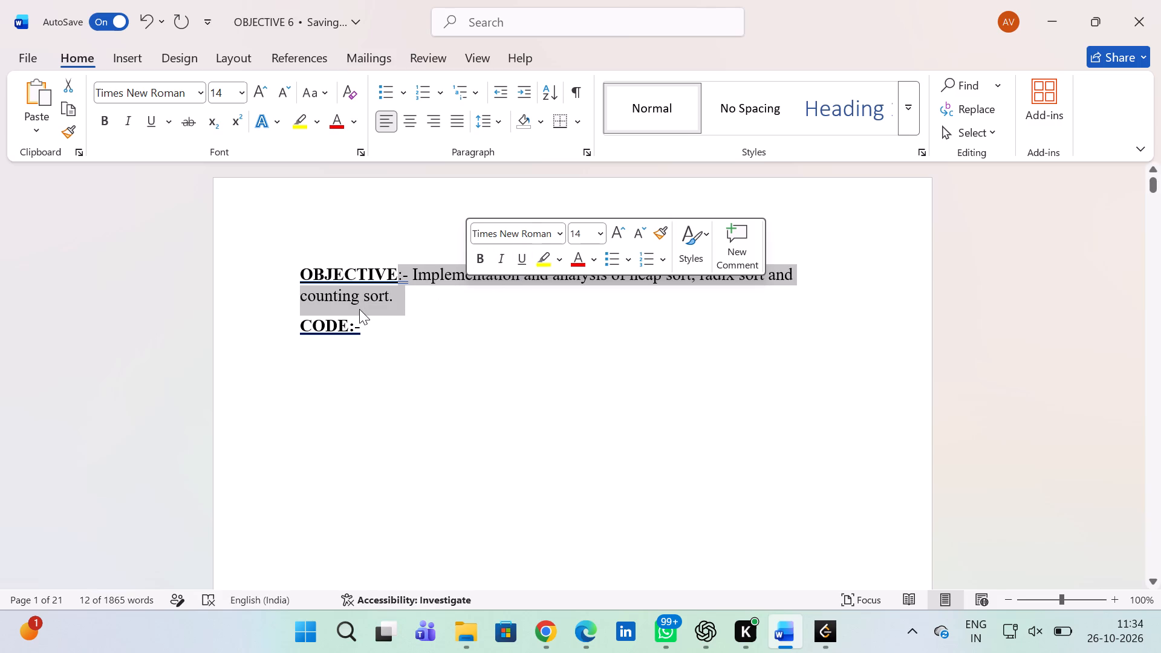
pyautogui.click(359, 309)
# Start an empty line under the CODE:- heading for the program code.
pyautogui.doubleClick(387, 329)
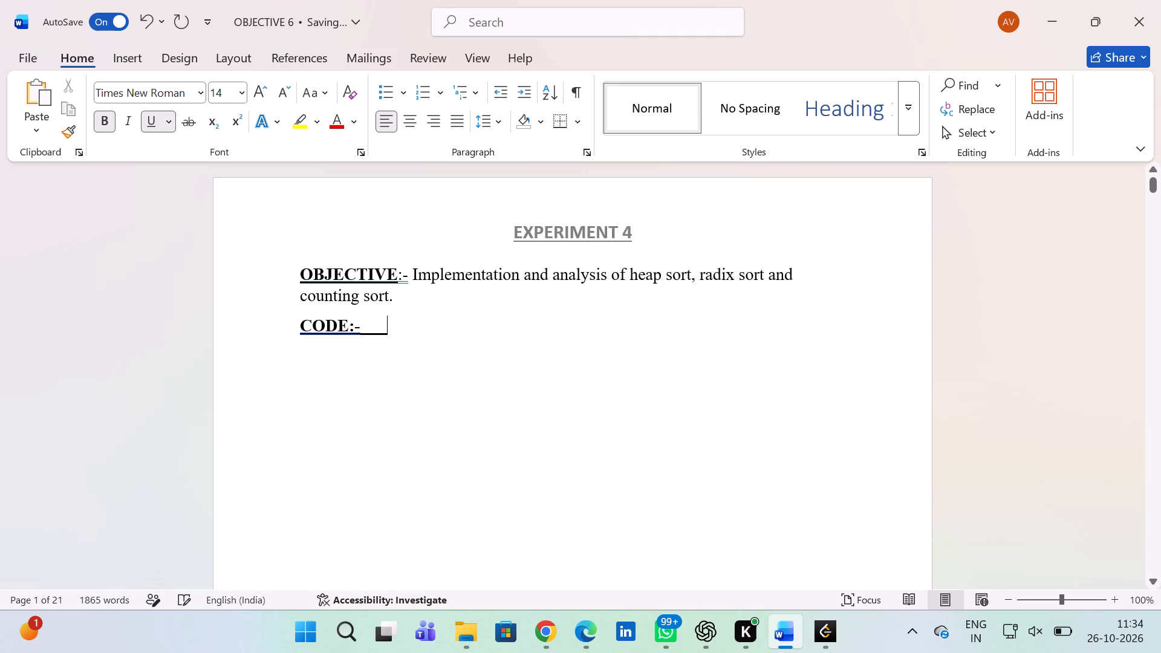
pyautogui.click(387, 329)
pyautogui.press('Return')
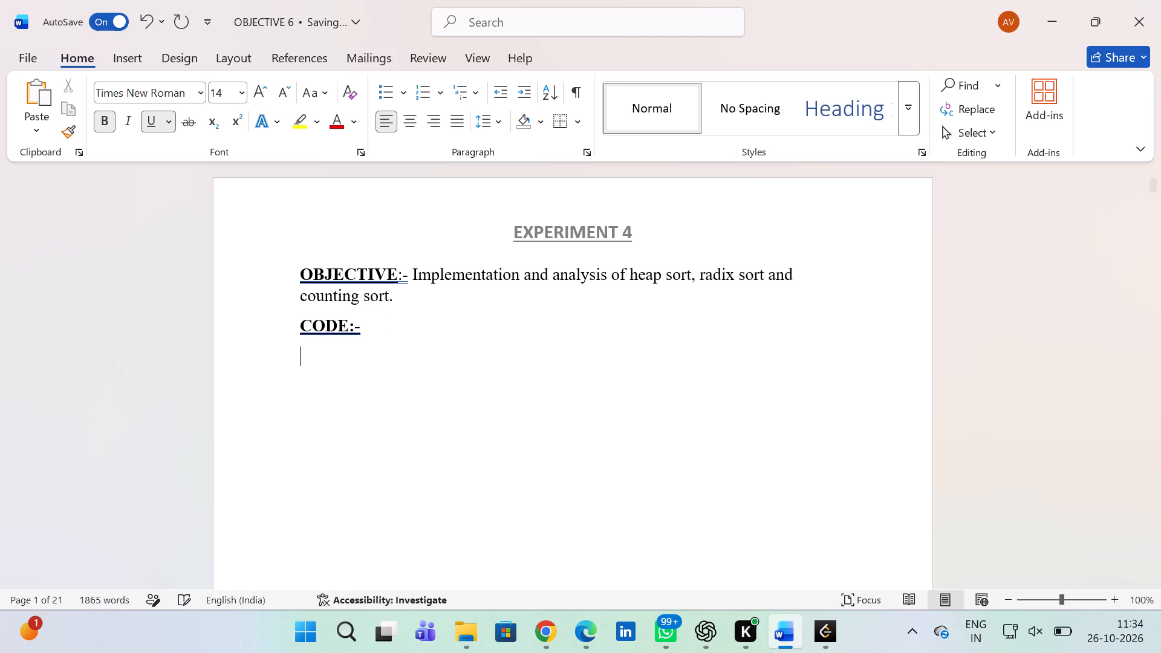
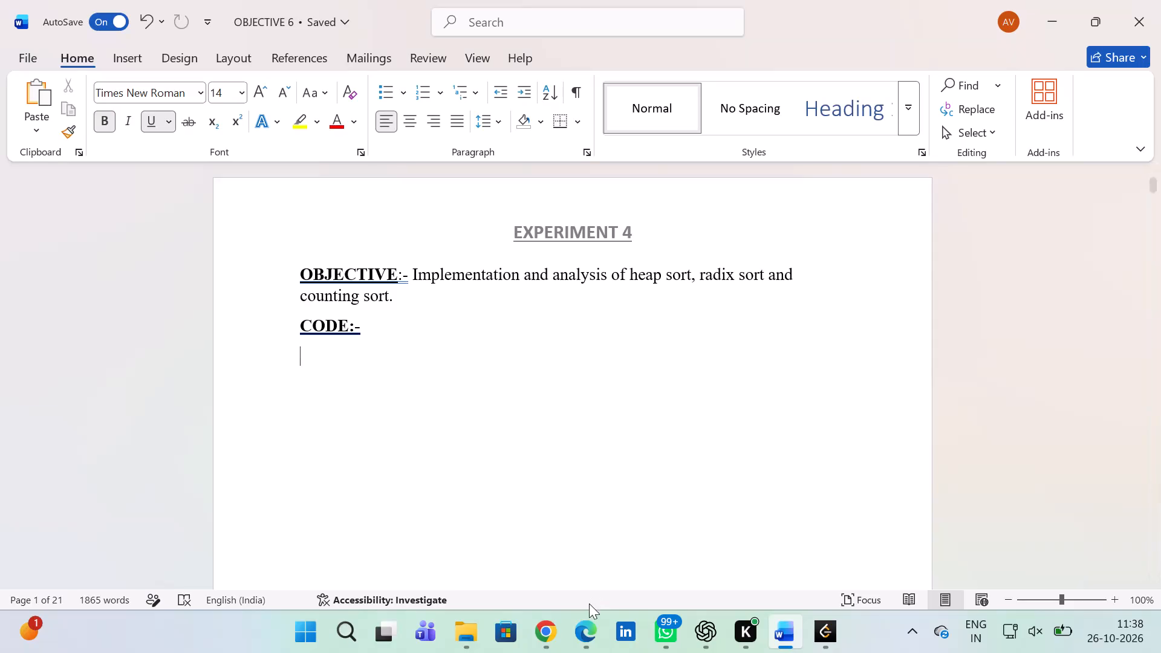
# Switch to the exp3 PDF in Edge and copy the whole program, from #include <stdio.h> to the closing brace above OUTPUT.
pyautogui.click(586, 624)
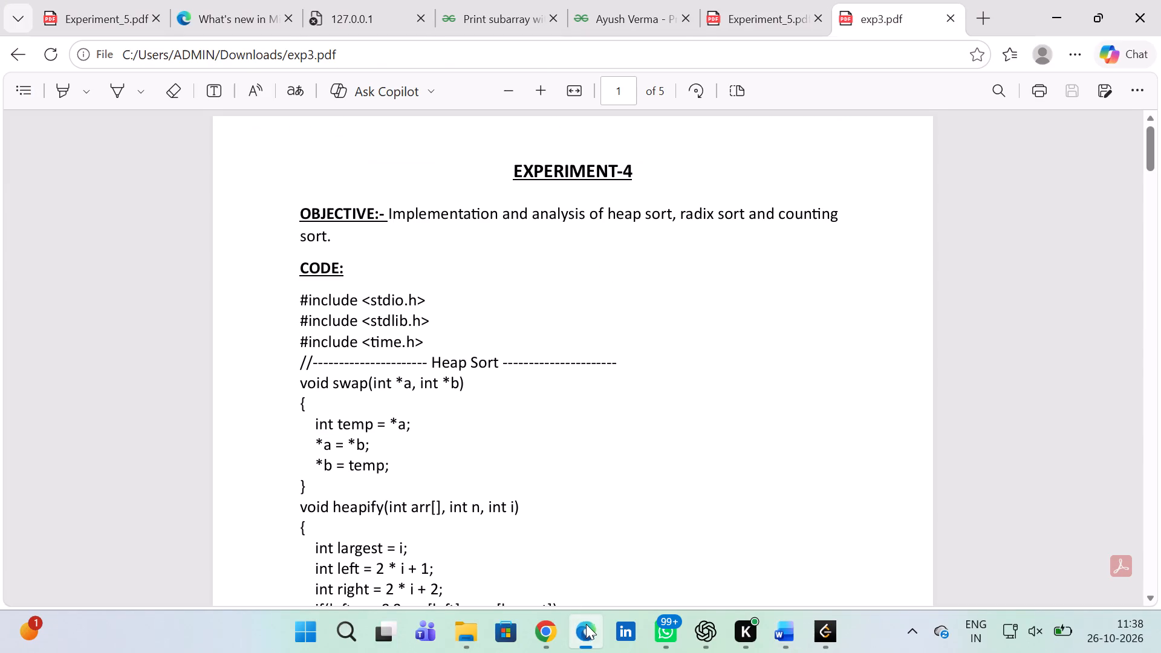
pyautogui.moveTo(297, 297); pyautogui.dragTo(466, 446)
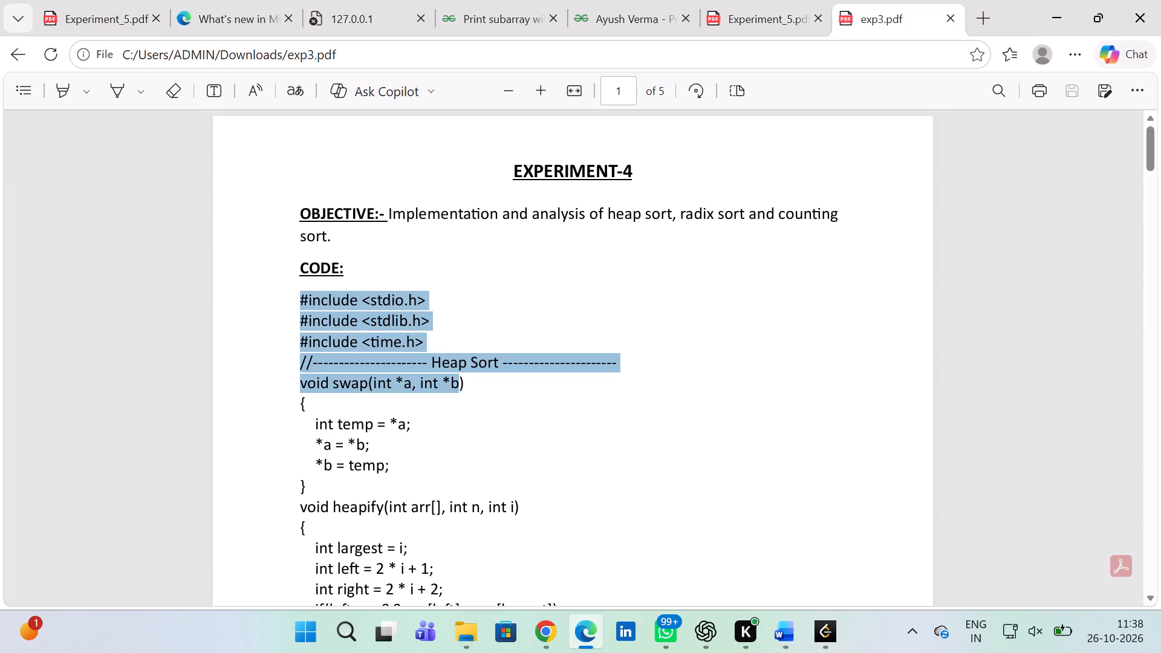
pyautogui.moveTo(466, 446); pyautogui.dragTo(446, 652)
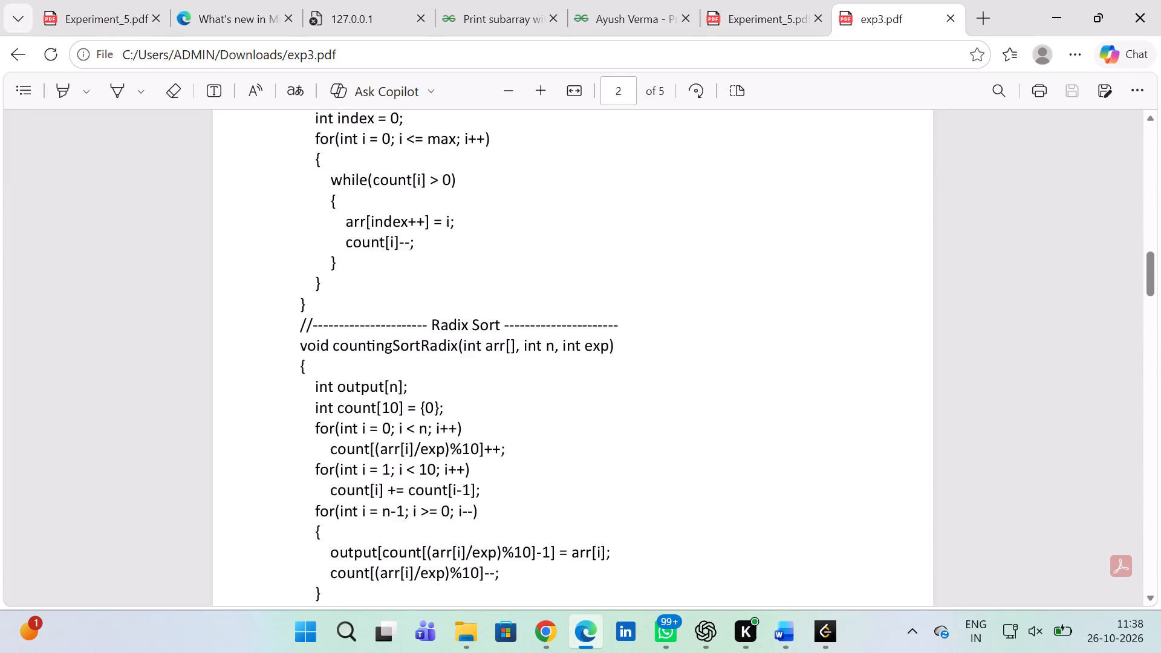
pyautogui.moveTo(446, 652); pyautogui.dragTo(452, 652)
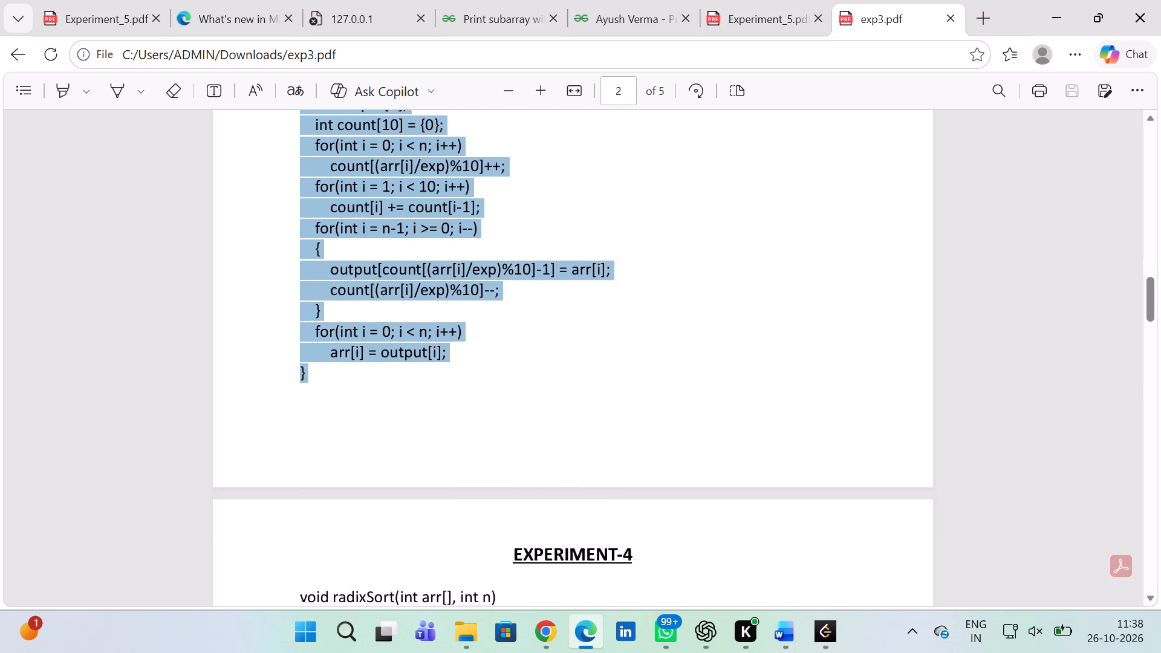
pyautogui.moveTo(452, 652); pyautogui.dragTo(436, 652)
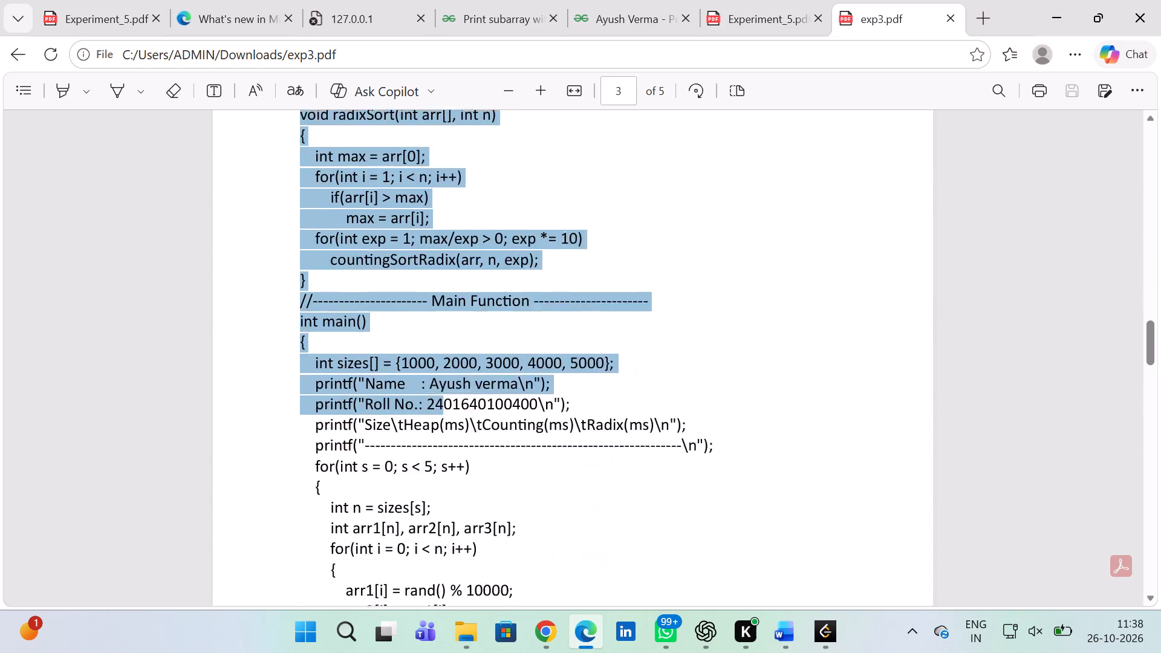
pyautogui.moveTo(436, 652); pyautogui.dragTo(444, 612)
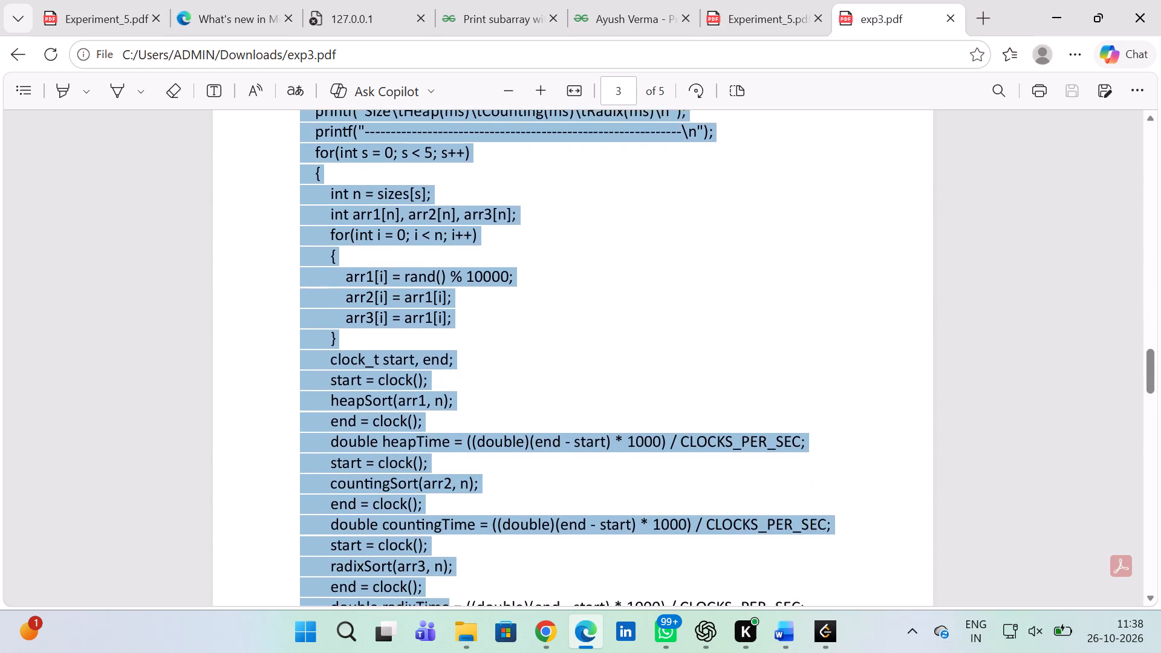
pyautogui.moveTo(444, 612); pyautogui.dragTo(460, 625)
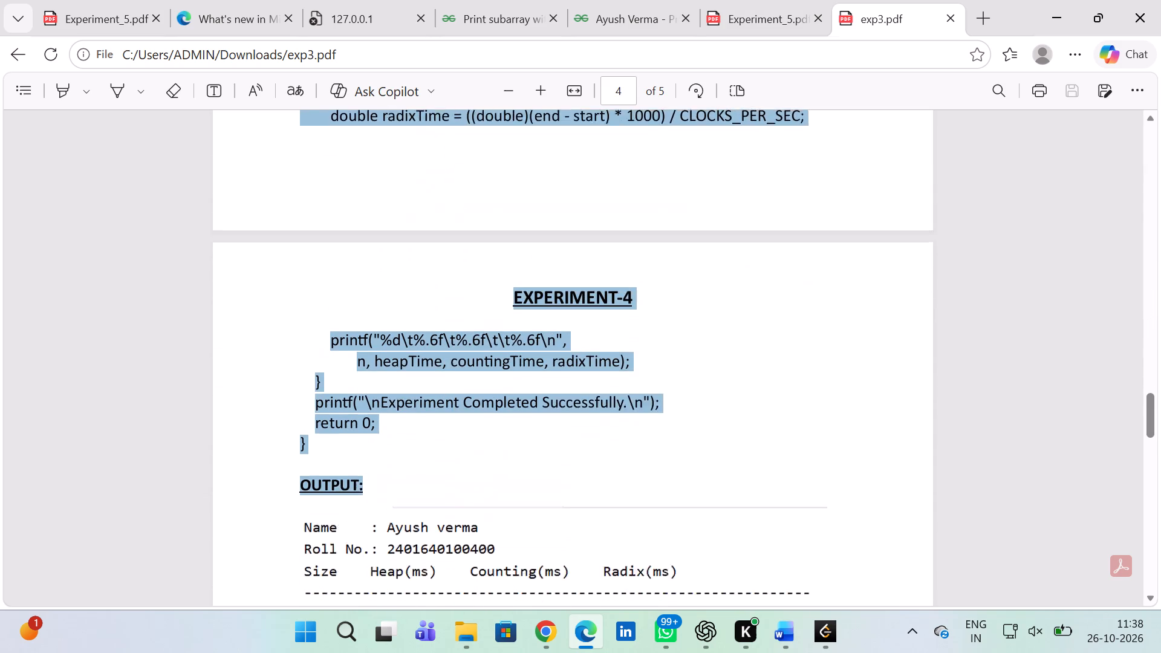
pyautogui.moveTo(460, 625); pyautogui.dragTo(328, 394)
pyautogui.scroll(-1, 400, 463)
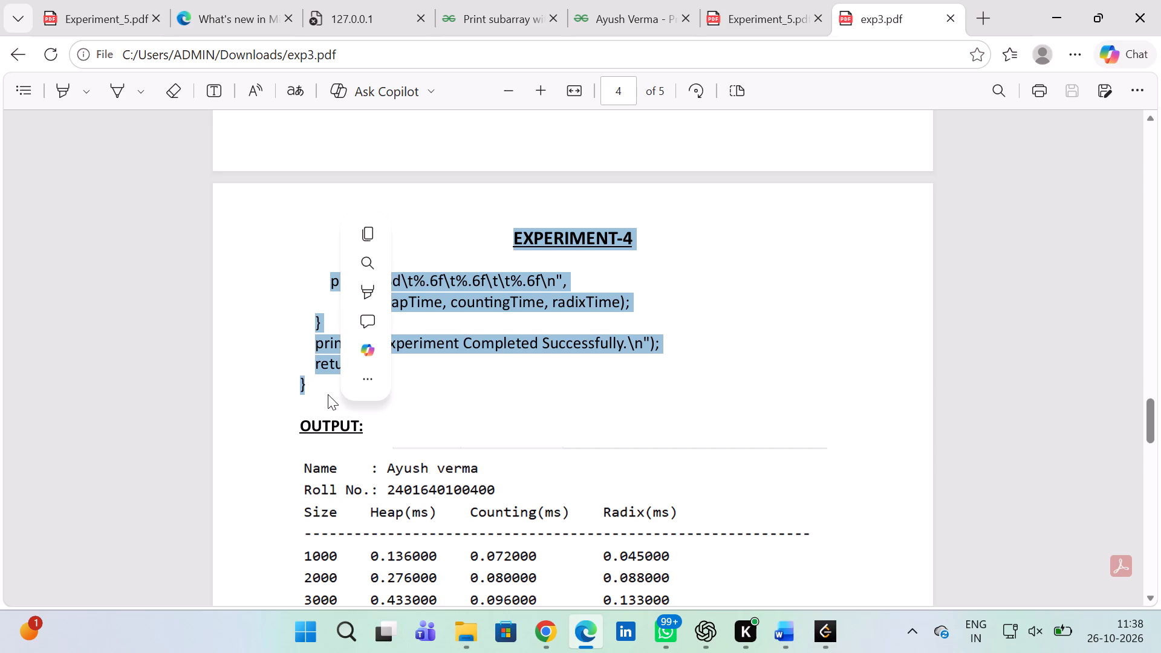
pyautogui.hotkey('ctrl', 'c')
pyautogui.click(328, 394)
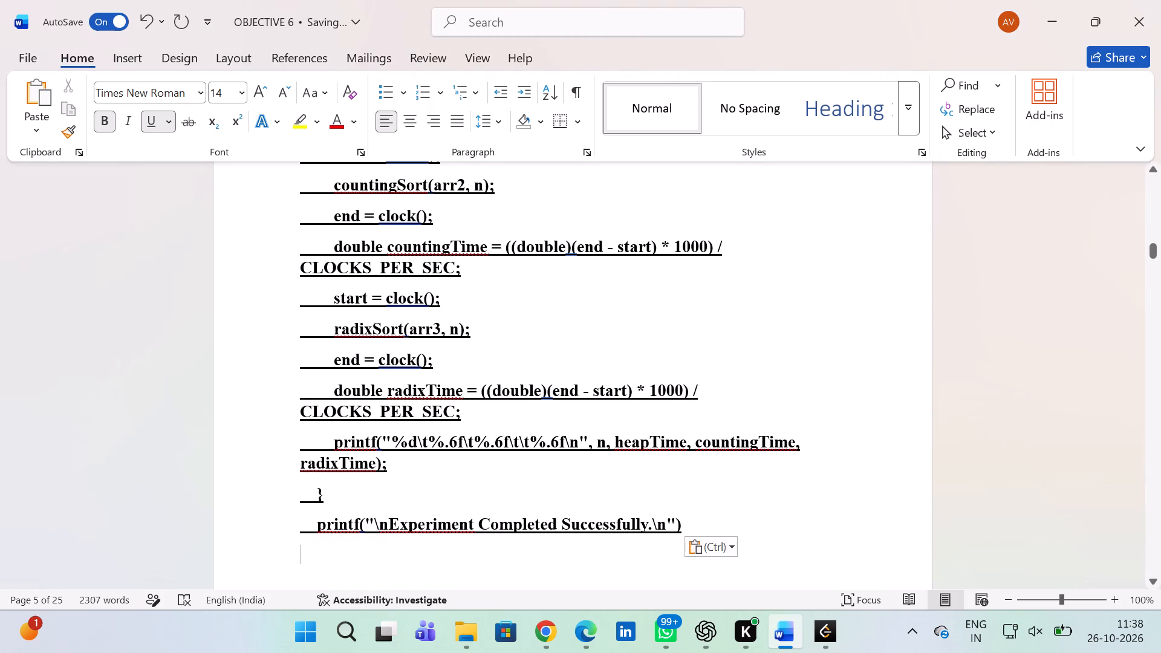
# Set all the pasted code, from its last line up to #include <stdio.h>, to Times New Roman size 12.
pyautogui.scroll(-1, 388, 535)
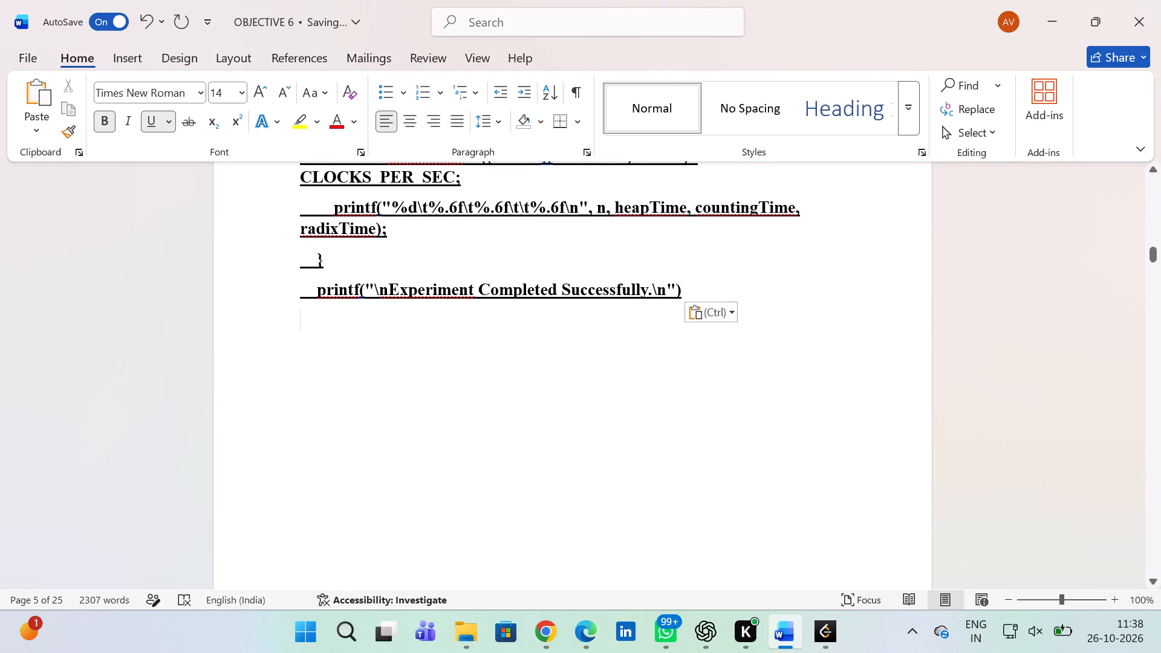
pyautogui.moveTo(337, 321); pyautogui.dragTo(239, 238)
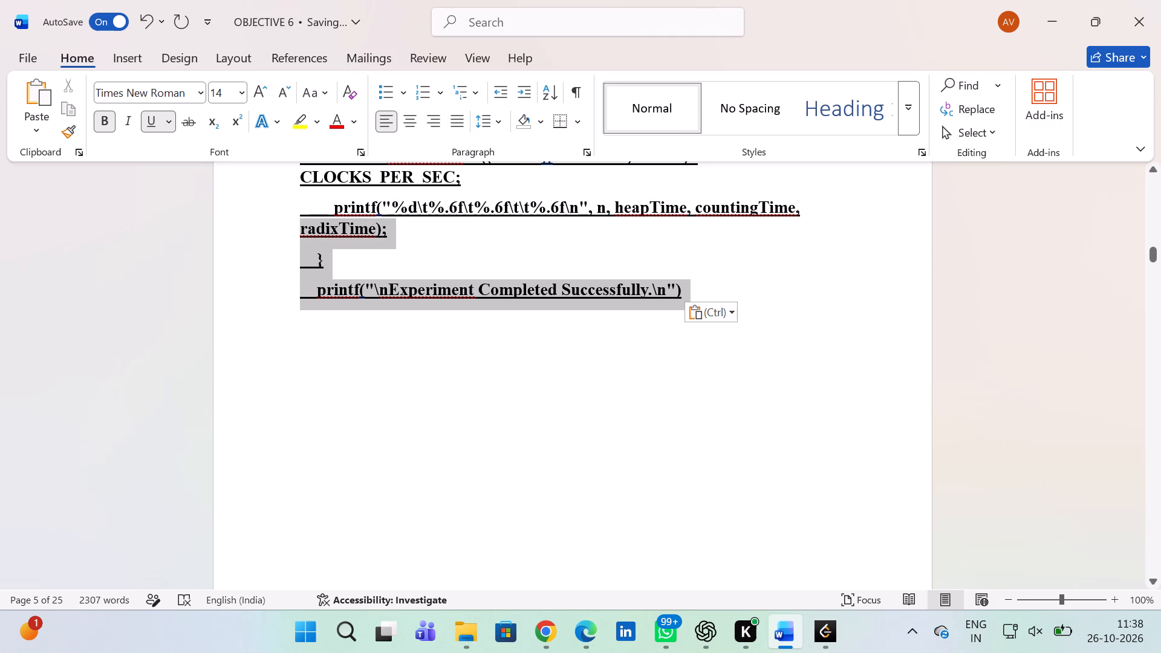
pyautogui.moveTo(239, 238); pyautogui.dragTo(252, 36)
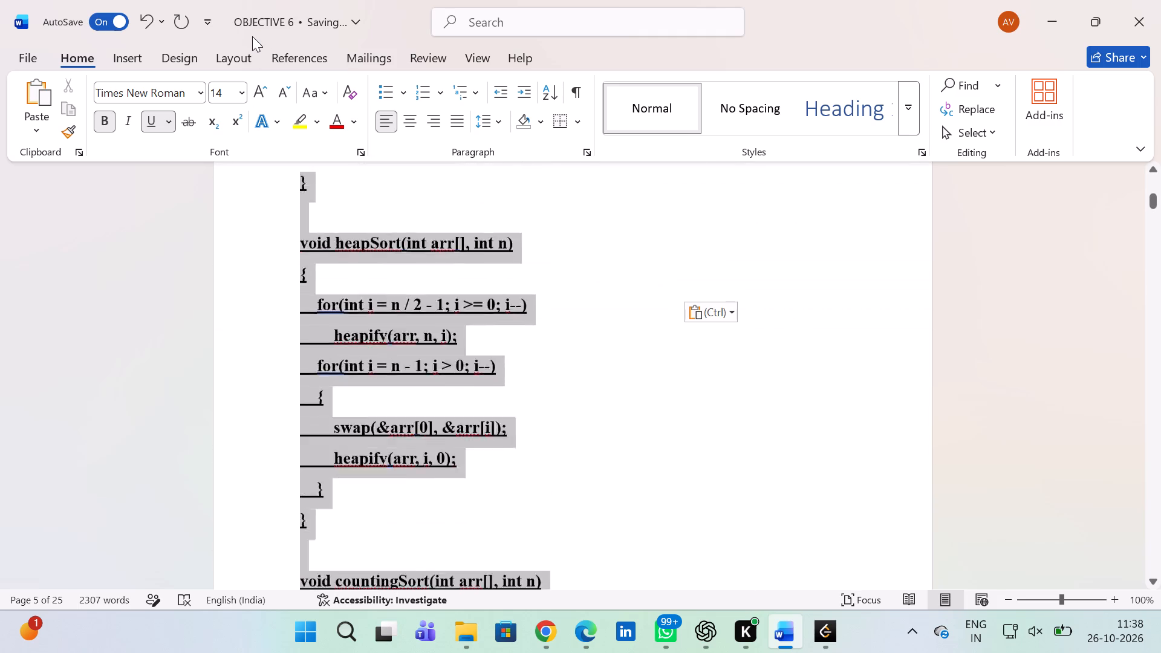
pyautogui.moveTo(252, 36); pyautogui.dragTo(296, 363)
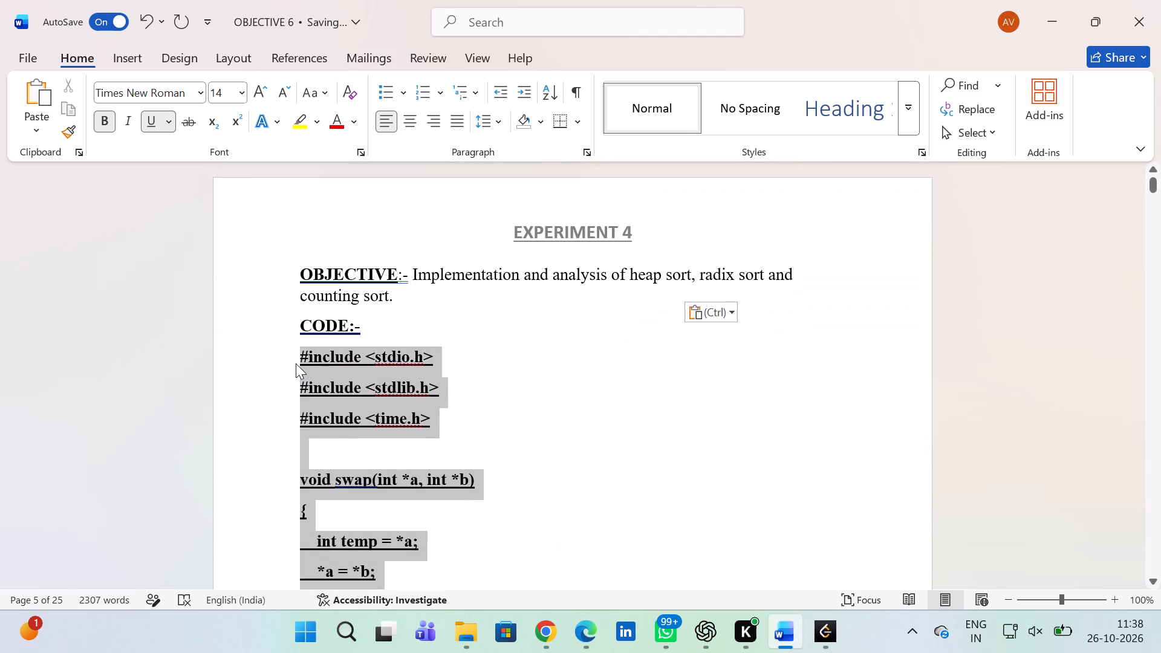
pyautogui.moveTo(296, 363); pyautogui.dragTo(295, 362)
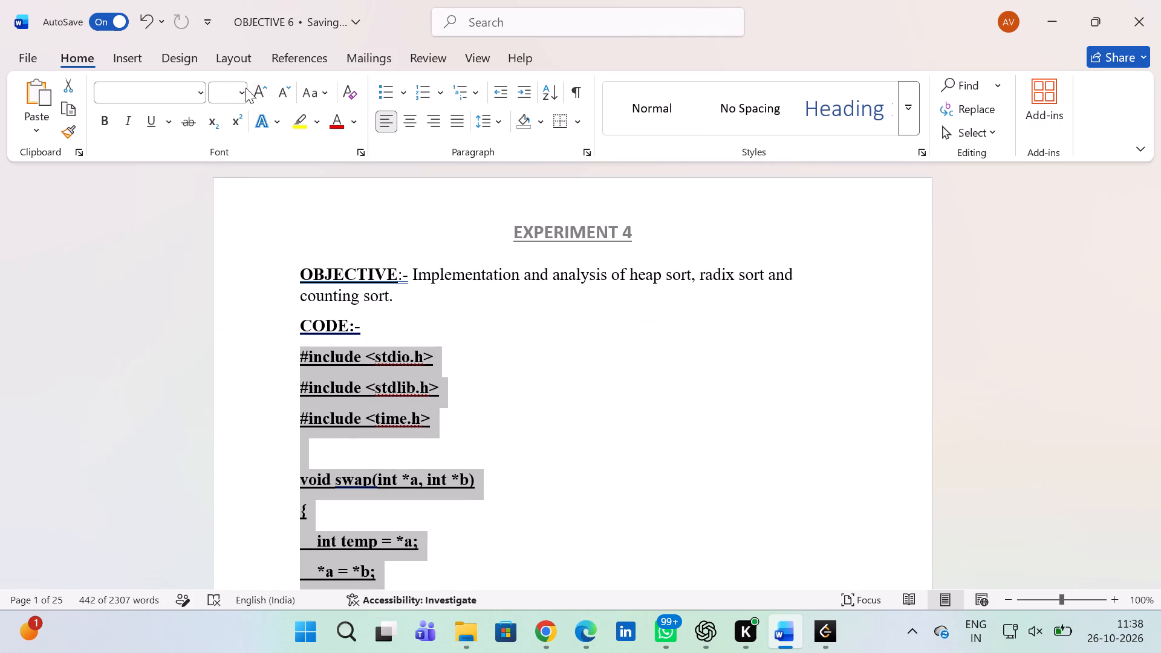
pyautogui.click(241, 88)
pyautogui.click(224, 203)
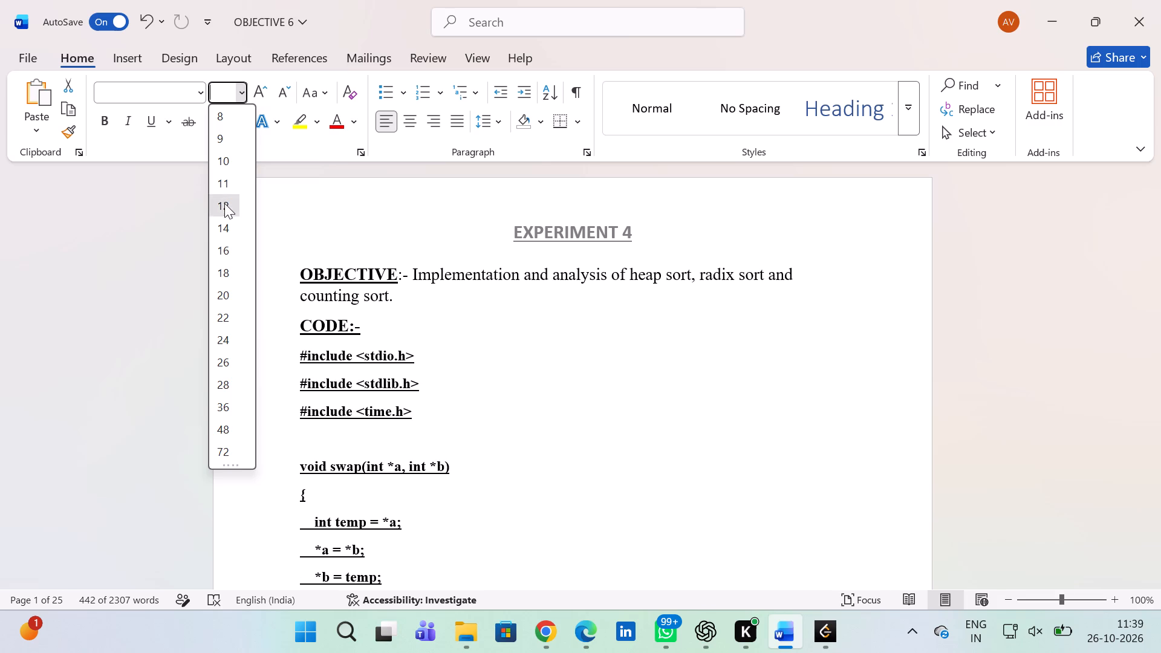
pyautogui.click(181, 92)
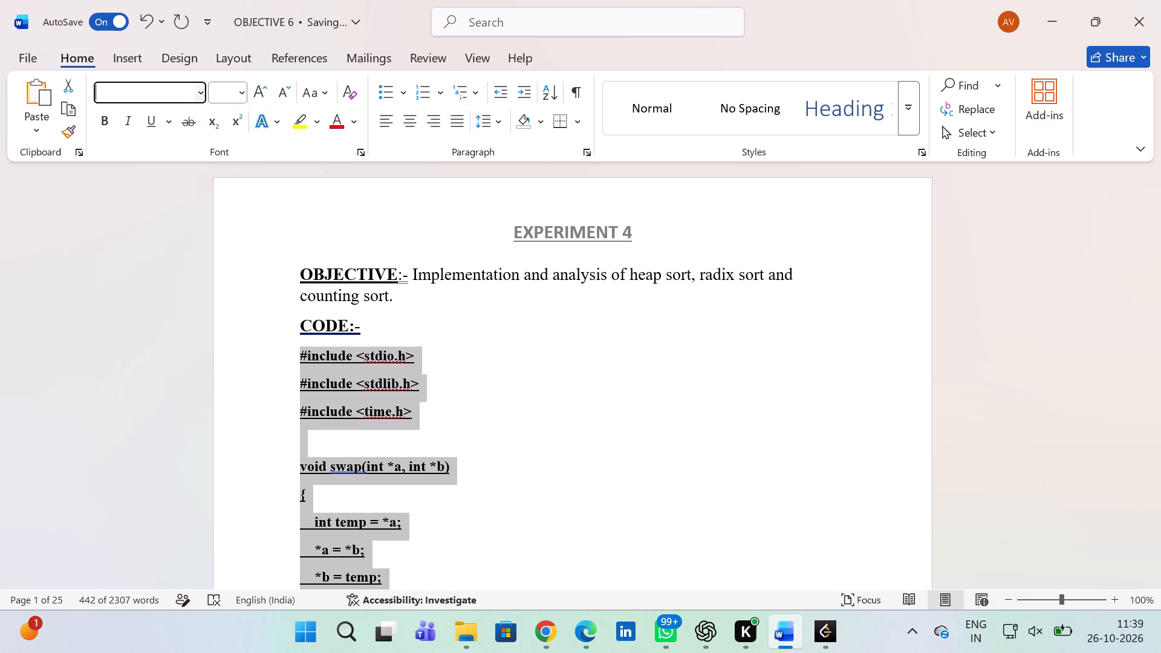
pyautogui.click(196, 89)
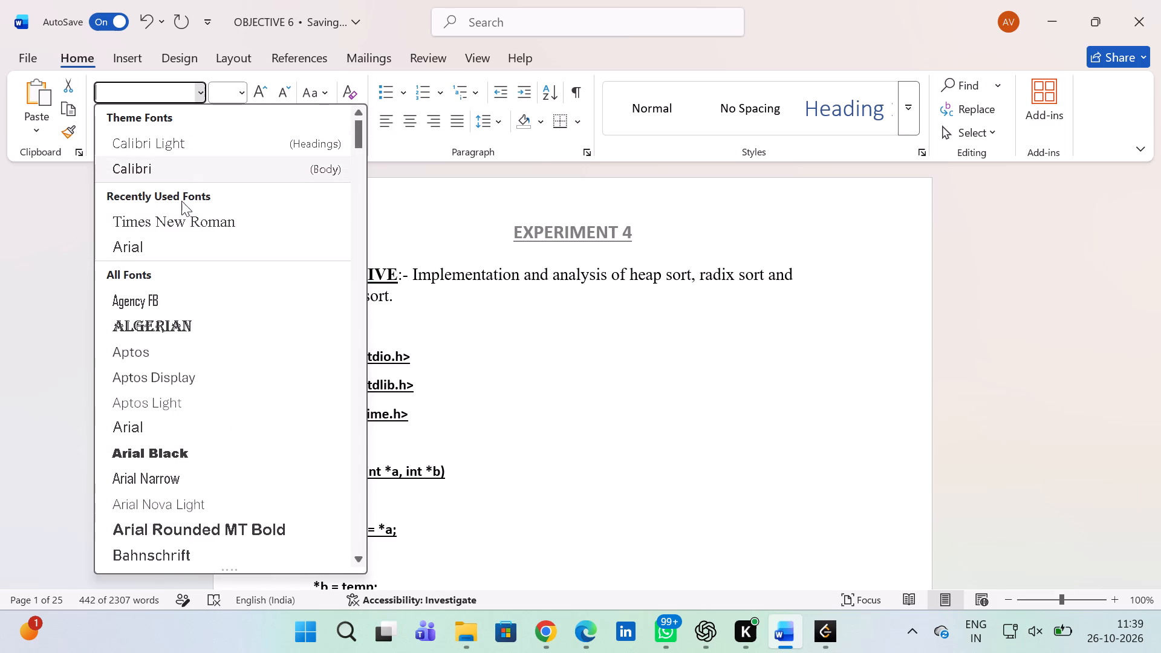
pyautogui.click(181, 215)
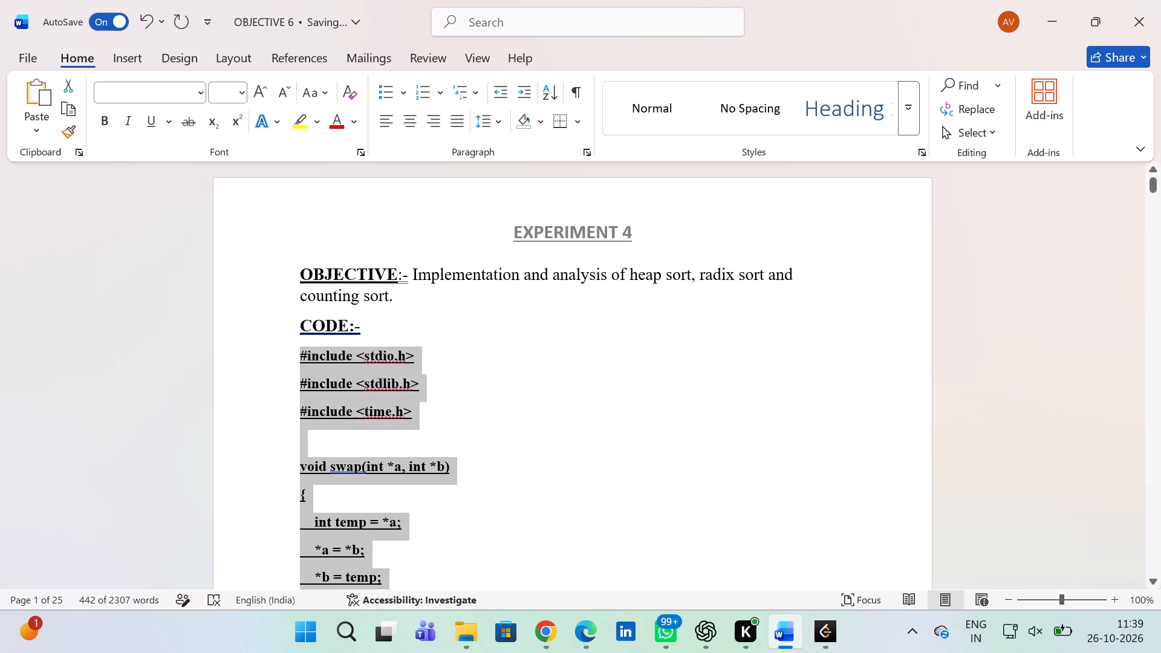
# Remove the bold and underline from the pasted program code.
pyautogui.click(108, 123)
pyautogui.click(149, 122)
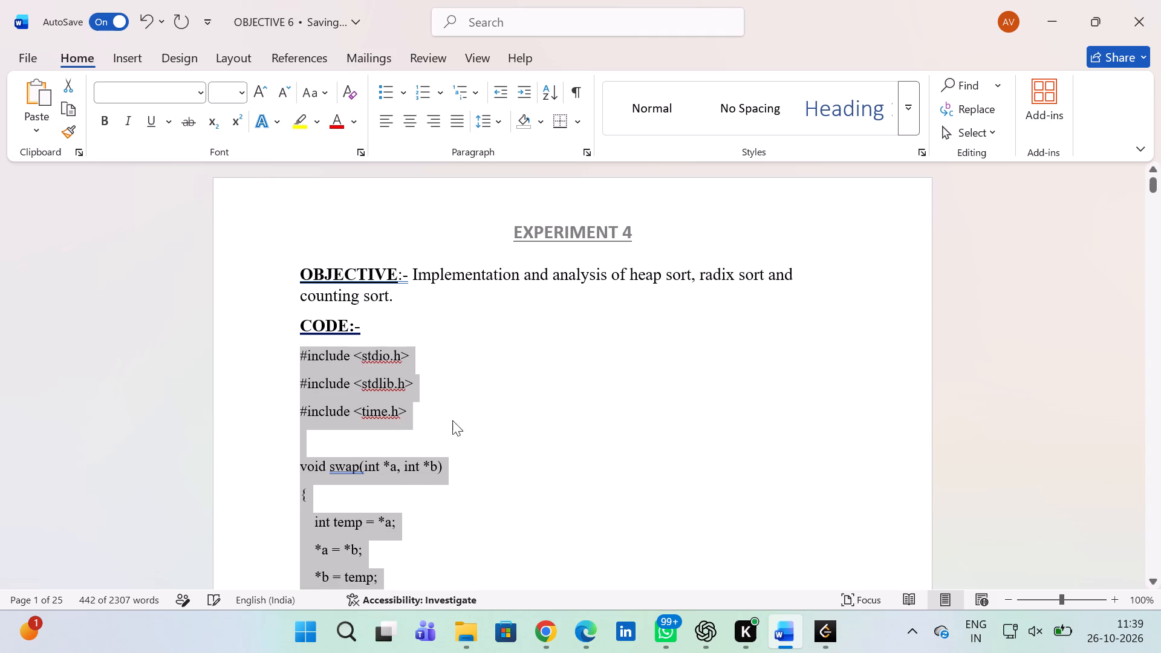
# Set the line spacing of the pasted program code to 1.0.
pyautogui.click(492, 121)
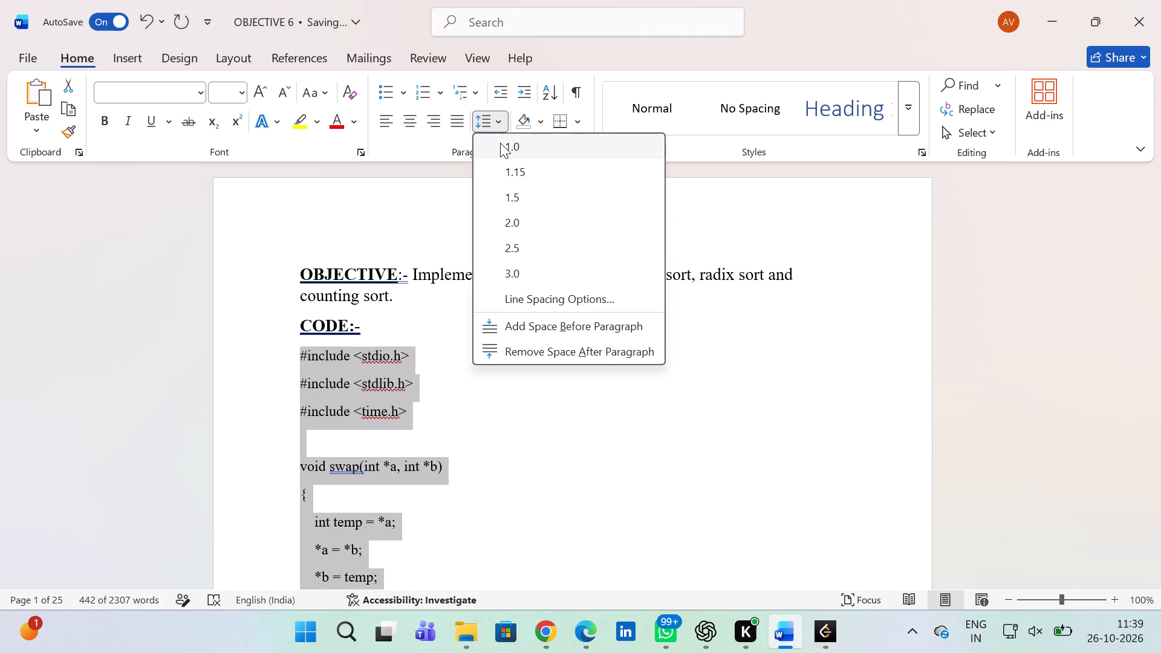
pyautogui.click(504, 146)
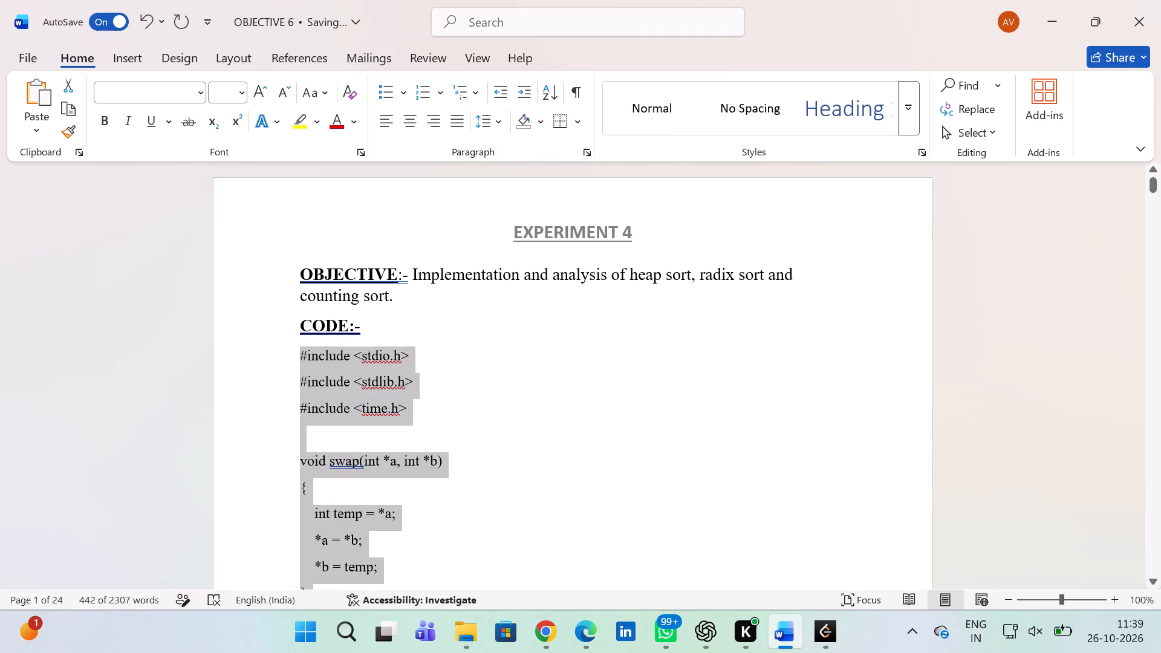
pyautogui.moveTo(366, 320); pyautogui.dragTo(293, 273)
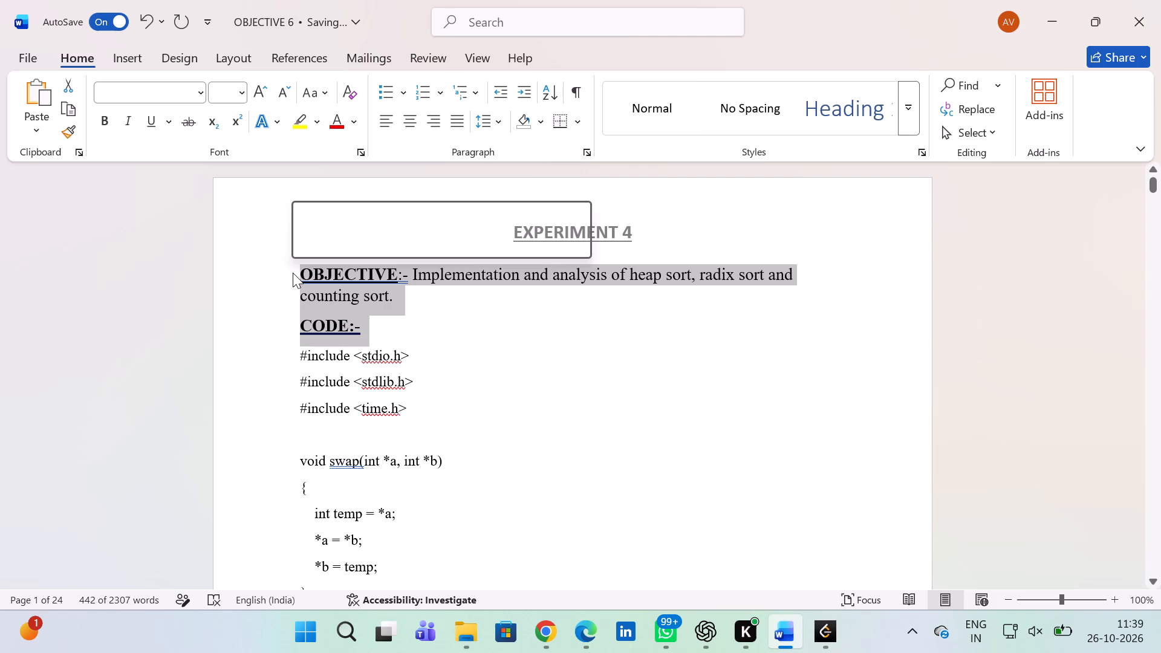
pyautogui.click(460, 382)
# Delete the empty line between #include <time.h> and void swap in the code.
pyautogui.scroll(-1, 460, 382)
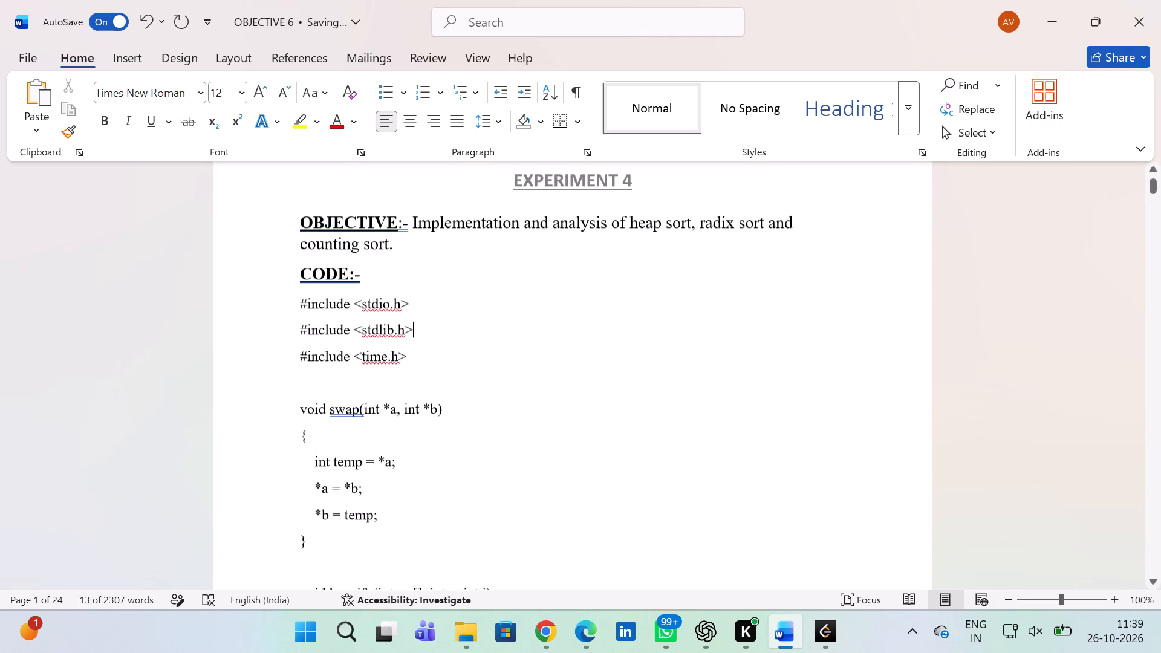
pyautogui.click(324, 382)
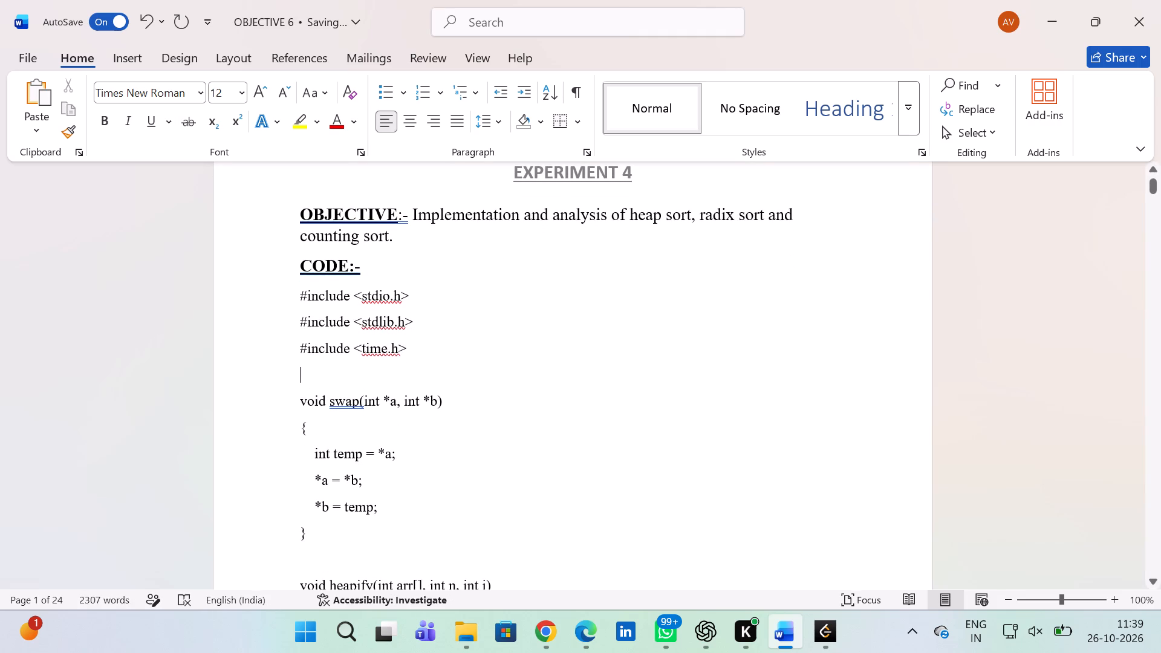
pyautogui.press('BackSpace')
pyautogui.scroll(-1, 420, 453)
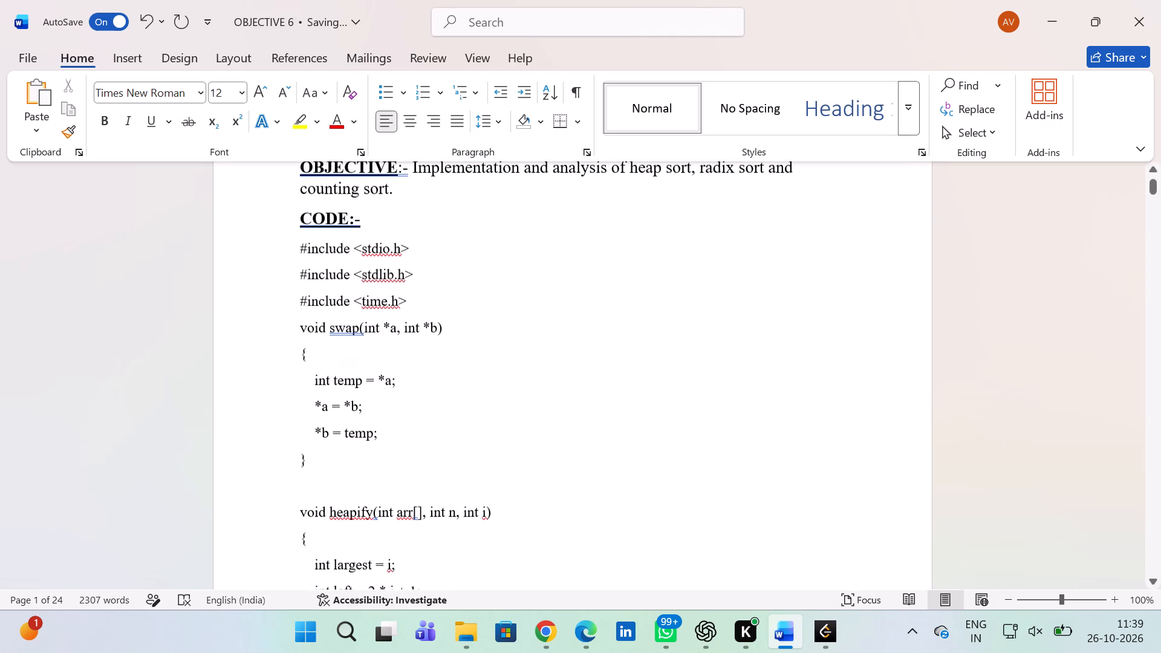
# Delete the empty lines before the heapify, countingSort and countingSortRadix functions in the Experiment 4 code.
pyautogui.click(342, 488)
pyautogui.press('BackSpace')
pyautogui.scroll(-1, 342, 488)
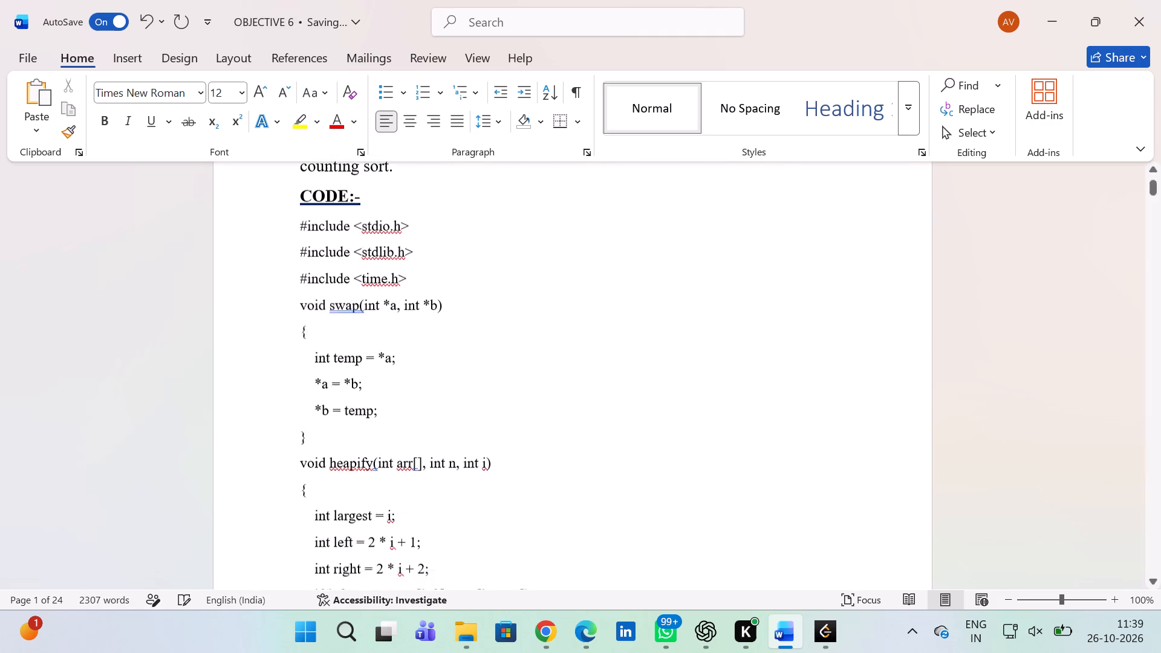
pyautogui.scroll(-2, 342, 488)
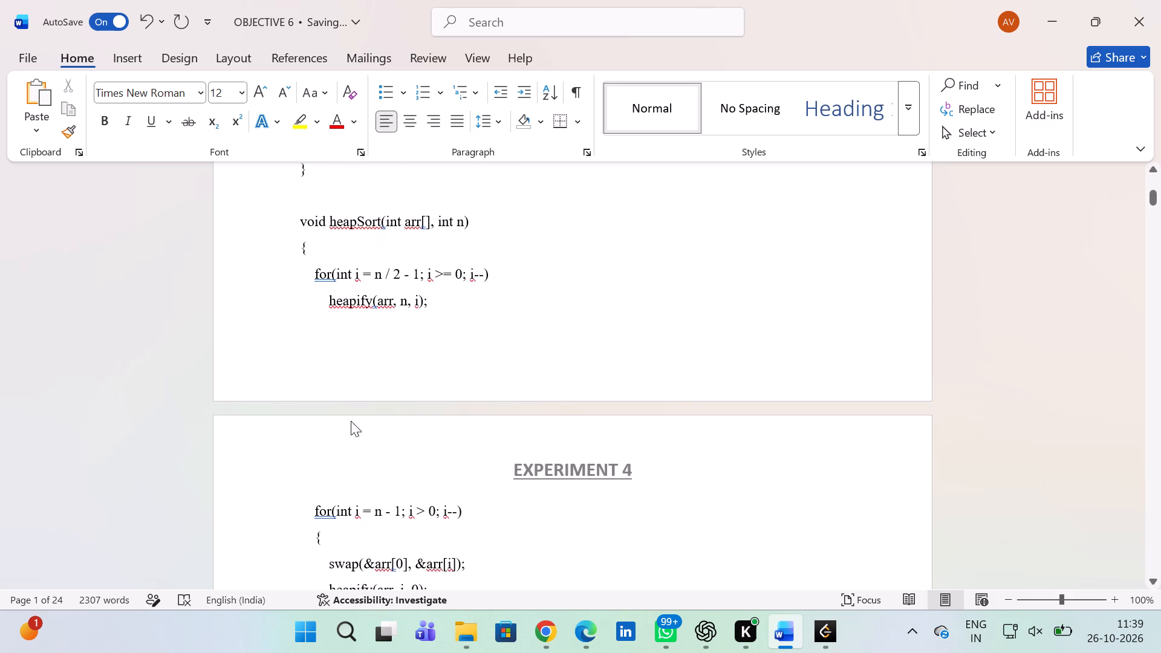
pyautogui.scroll(-2, 348, 485)
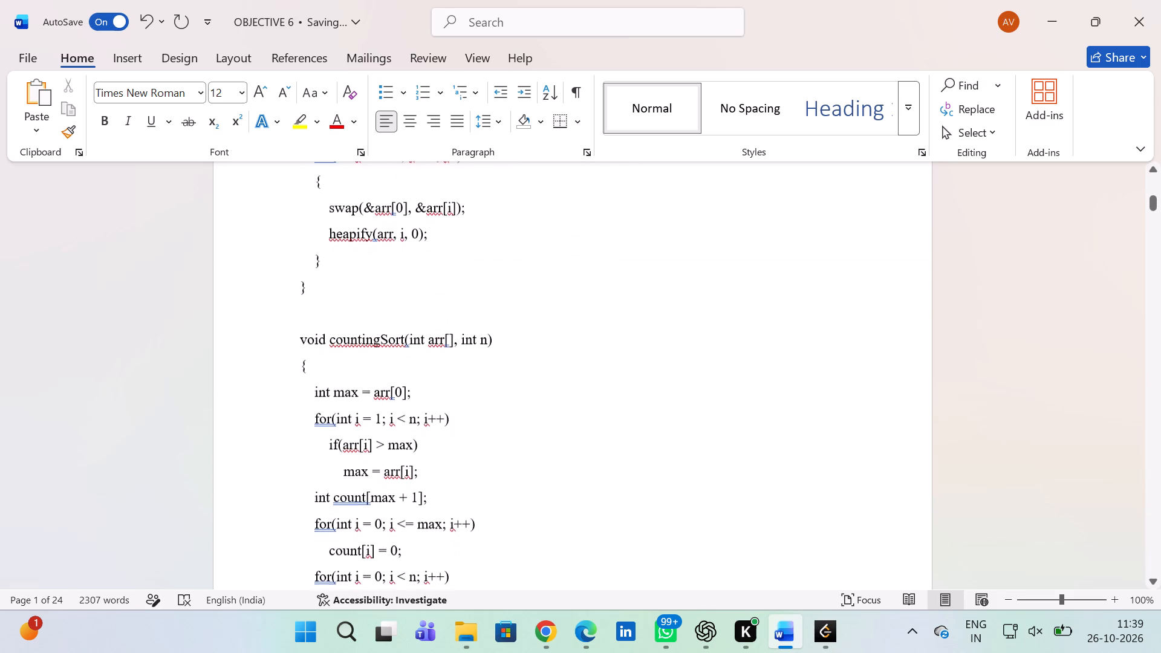
pyautogui.click(328, 316)
pyautogui.press('BackSpace')
pyautogui.scroll(-1, 328, 316)
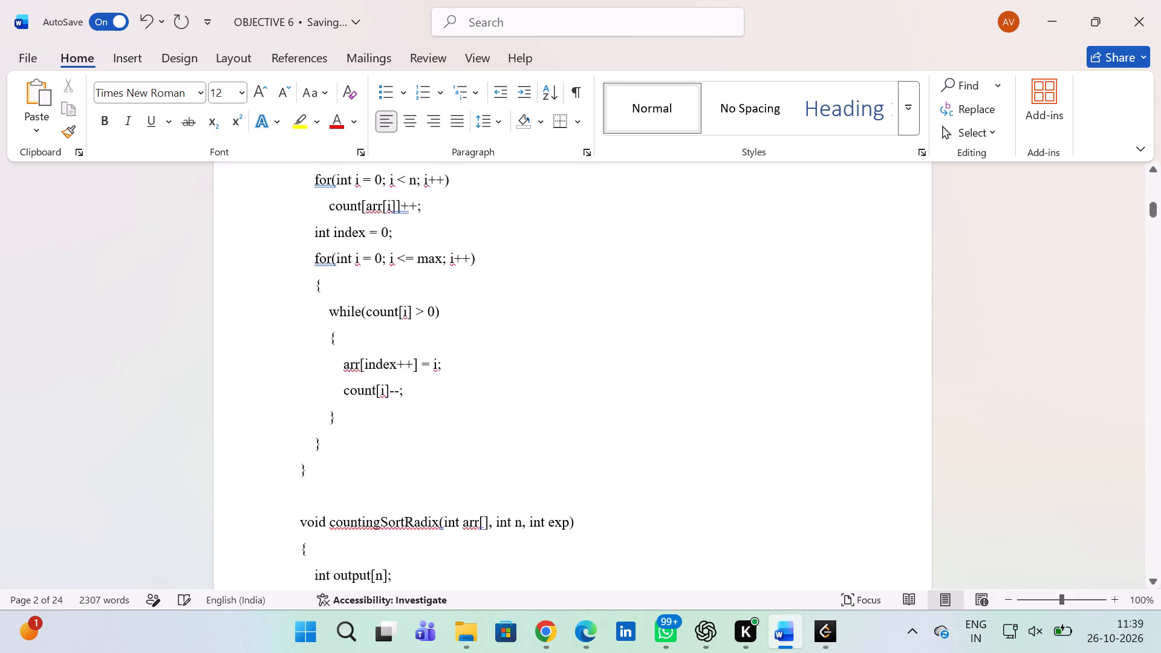
pyautogui.scroll(-1, 328, 316)
pyautogui.click(322, 340)
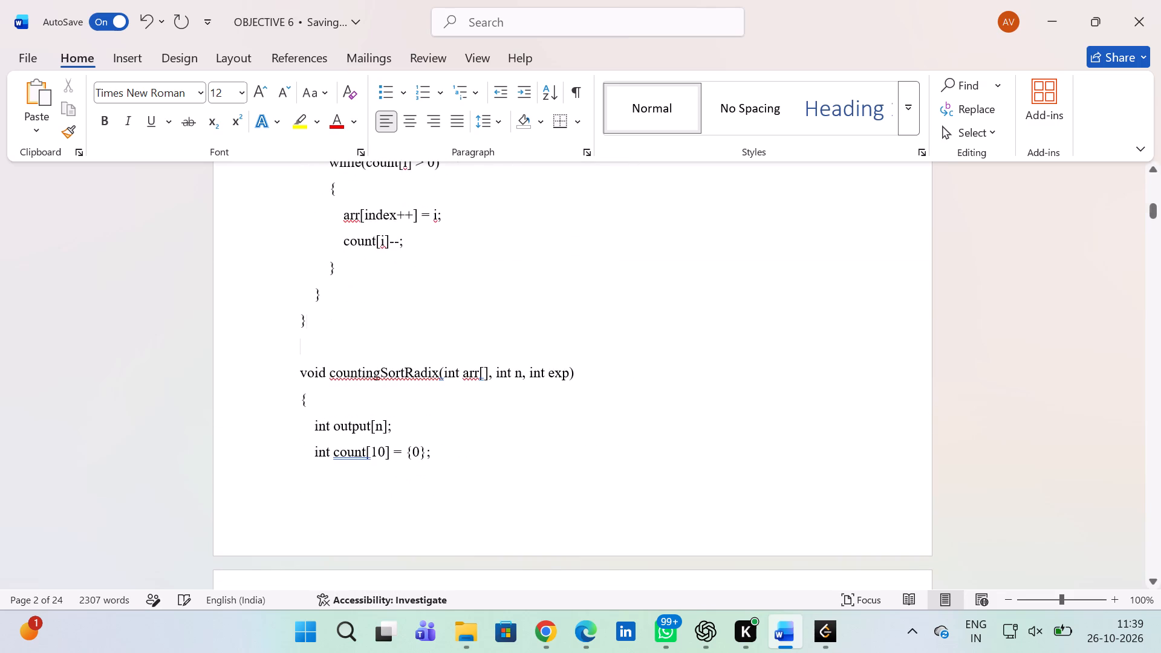
pyautogui.press('BackSpace')
# Review the rest of the Experiment 4 code, from main down to its last line and the start of Experiment 5.
pyautogui.scroll(-4, 322, 340)
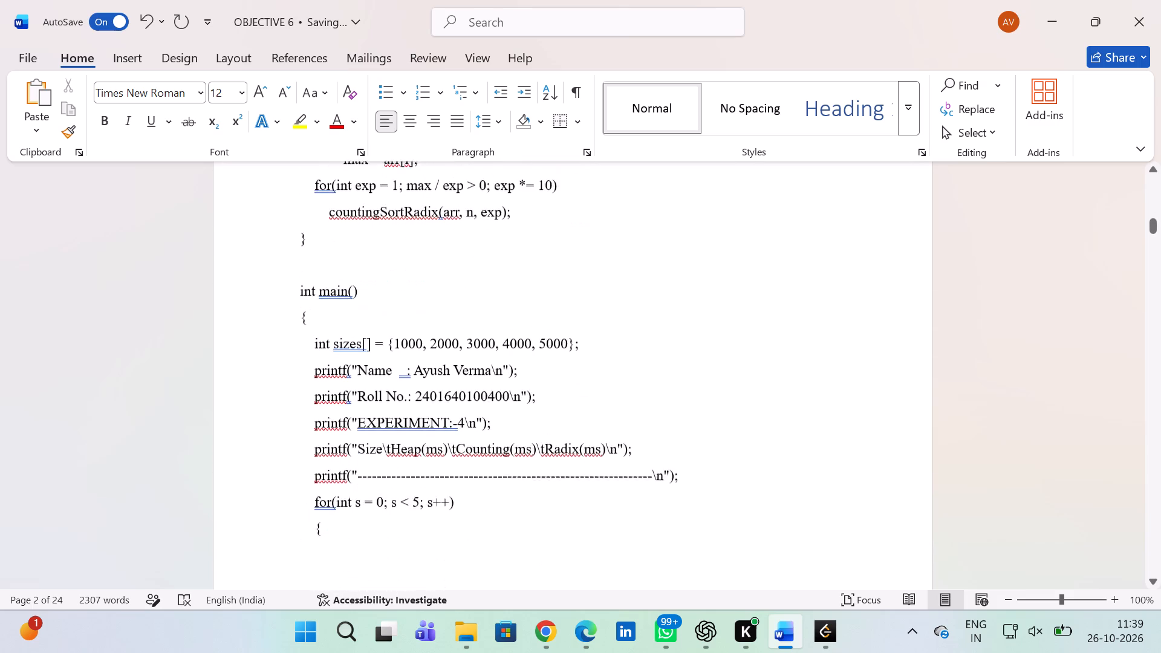
pyautogui.scroll(-3, 322, 340)
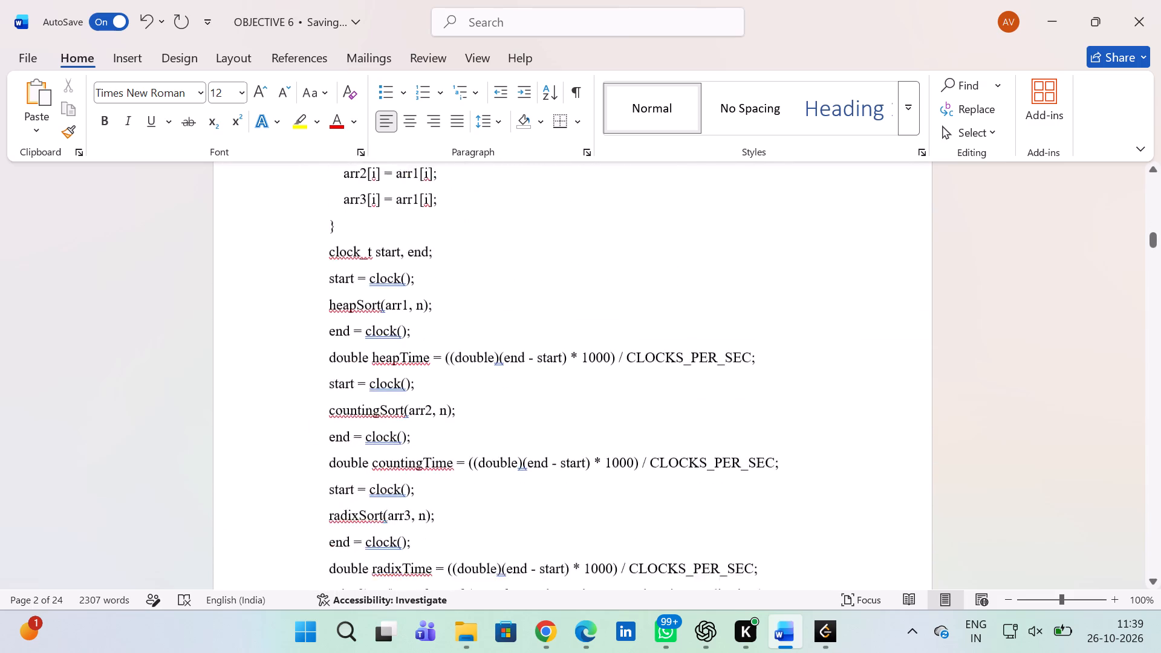
pyautogui.scroll(-4, 322, 340)
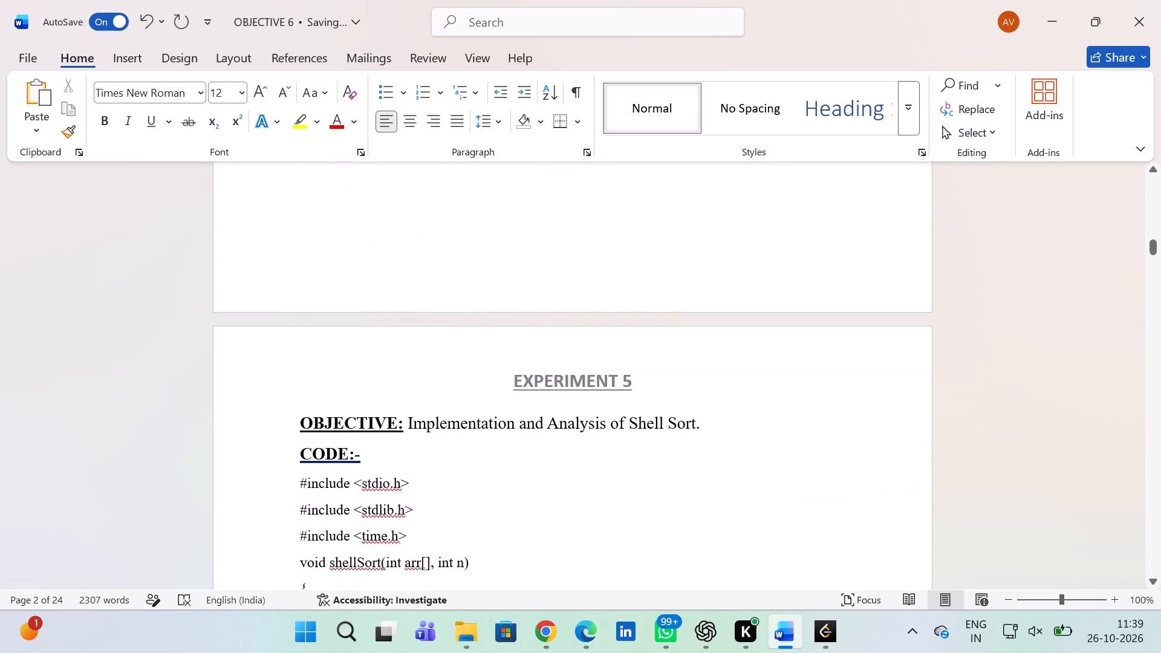
pyautogui.scroll(-1, 322, 340)
pyautogui.scroll(3, 322, 340)
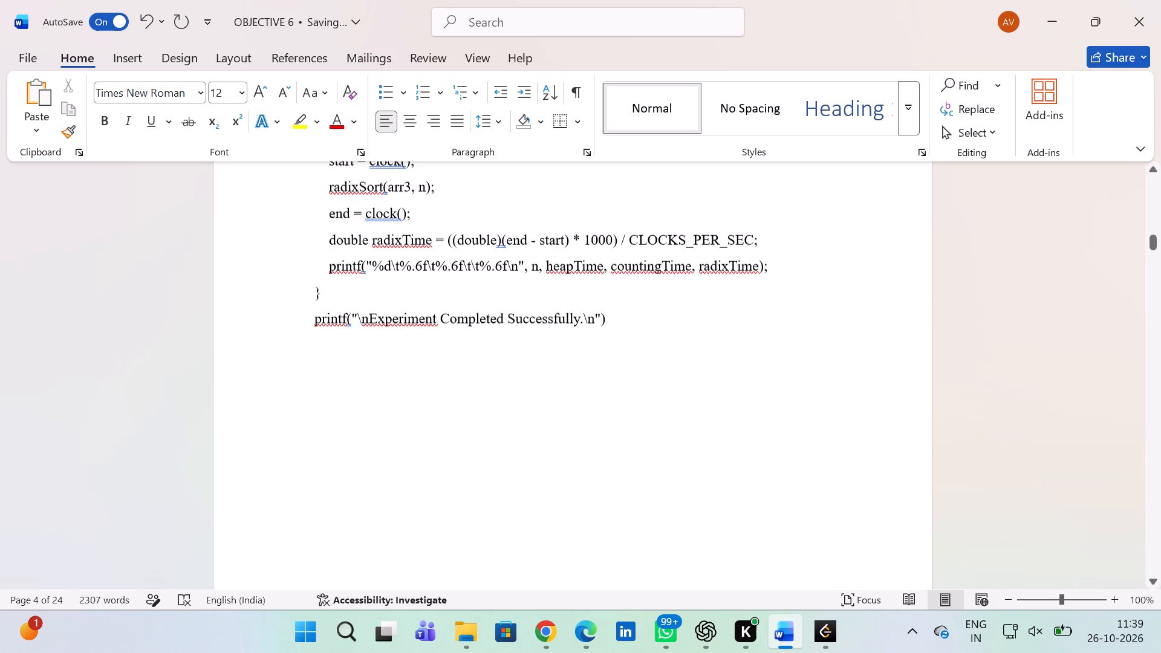
# Switch to the exp3 PDF in Edge and capture a screen snip of the Experiment 4 output, from the name line to the completion message.
pyautogui.click(582, 647)
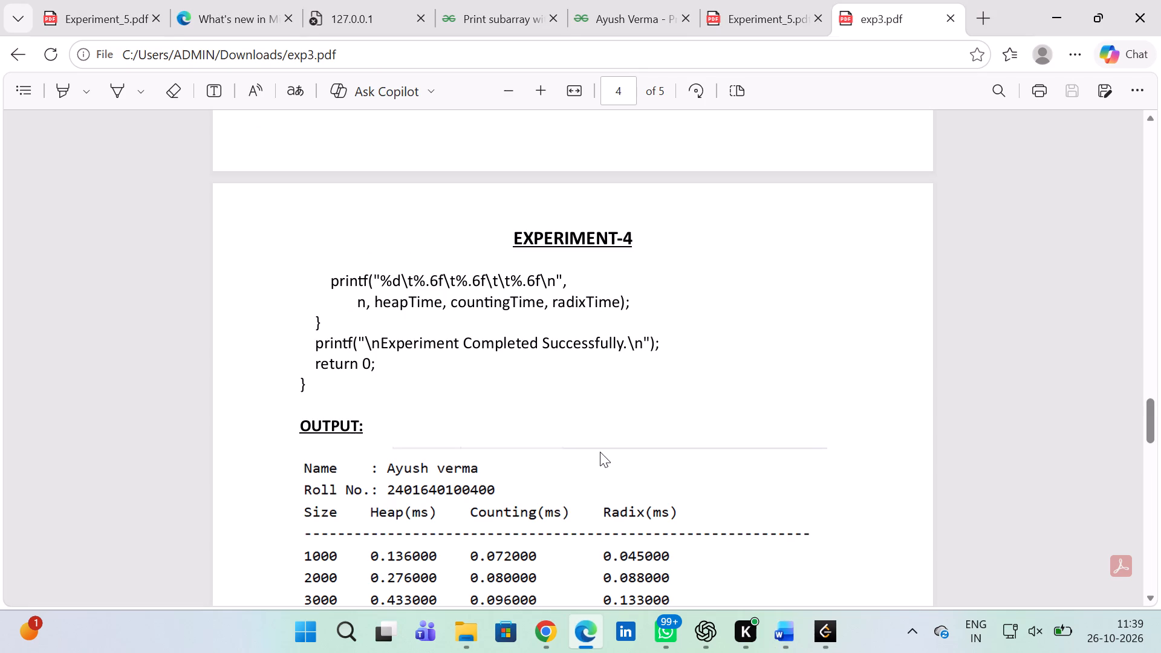
pyautogui.scroll(-2, 600, 452)
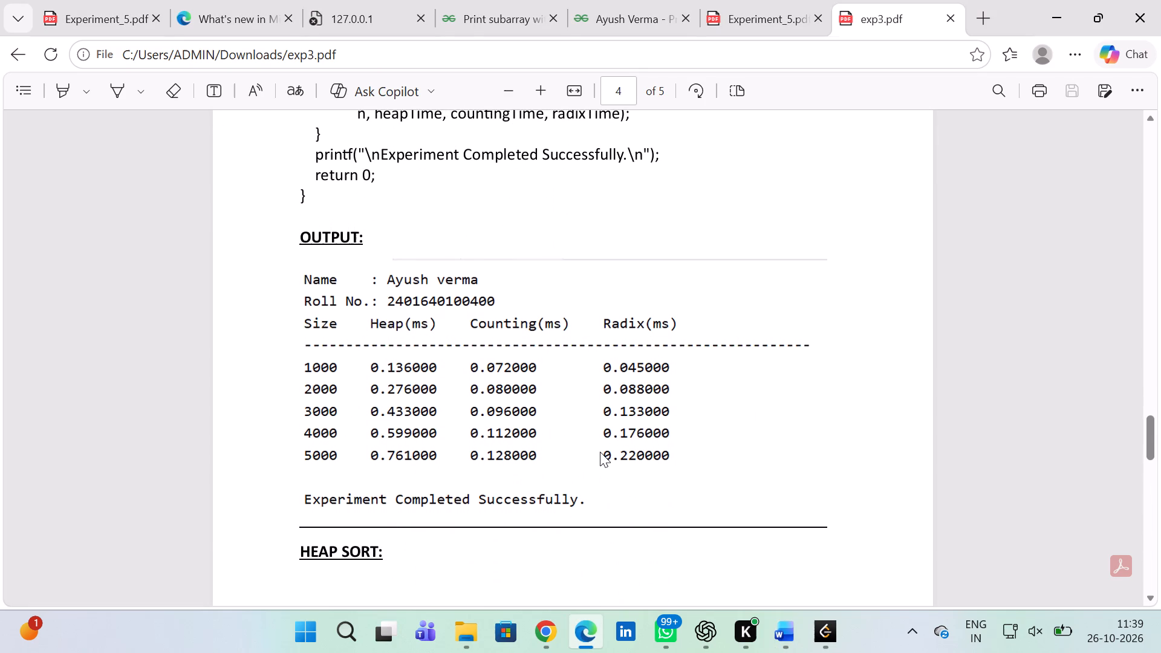
pyautogui.press('Print')
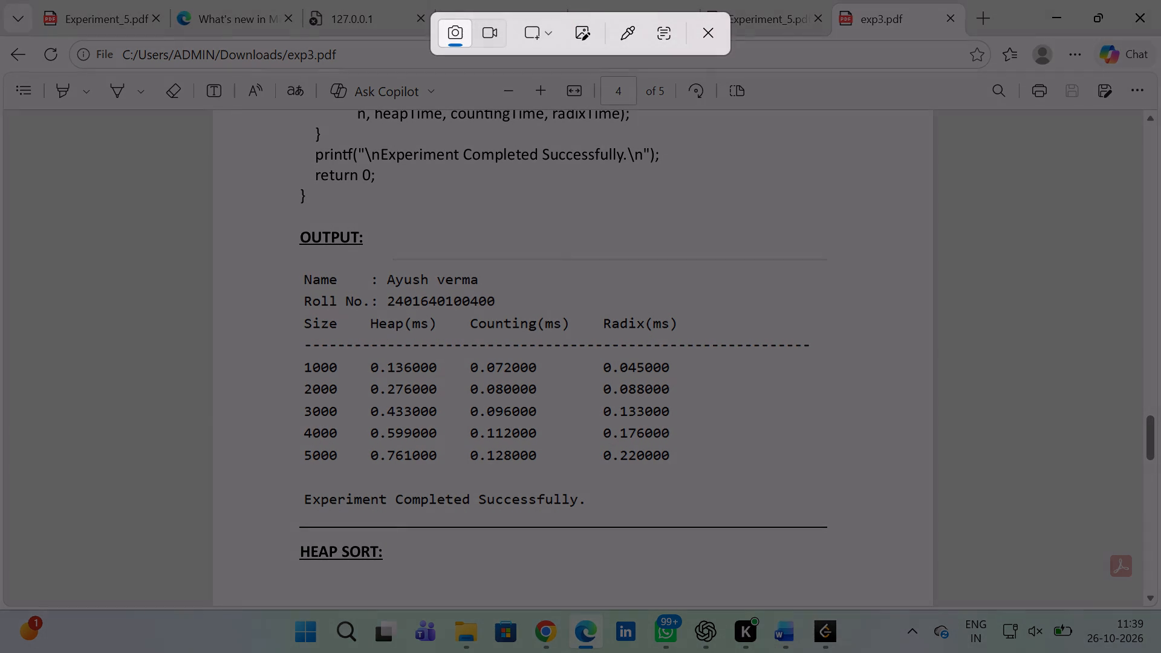
pyautogui.moveTo(284, 252); pyautogui.dragTo(776, 362)
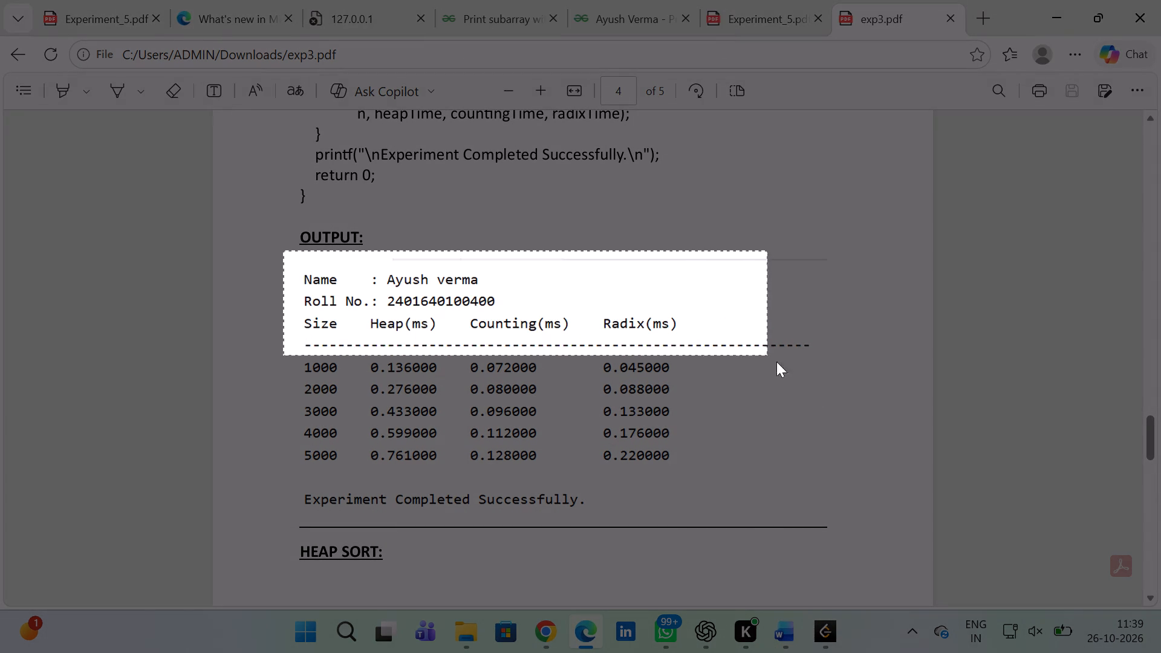
pyautogui.moveTo(776, 362); pyautogui.dragTo(857, 536)
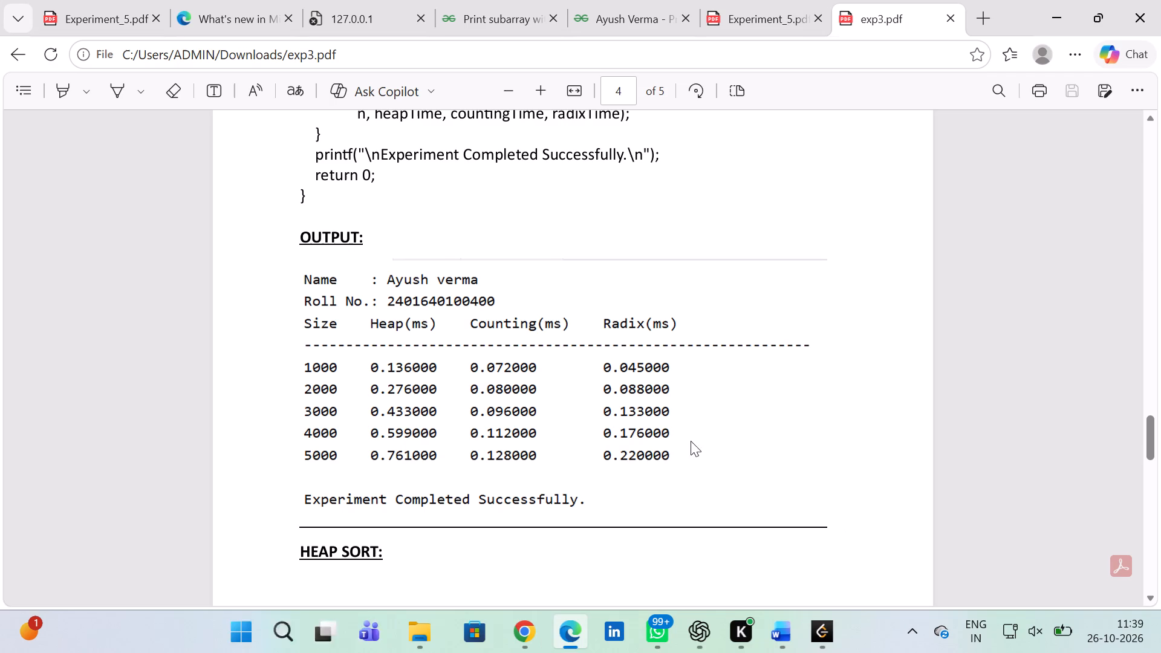
# Return to Word and paste the captured output image below the final printf line of the Experiment 4 code.
pyautogui.click(793, 642)
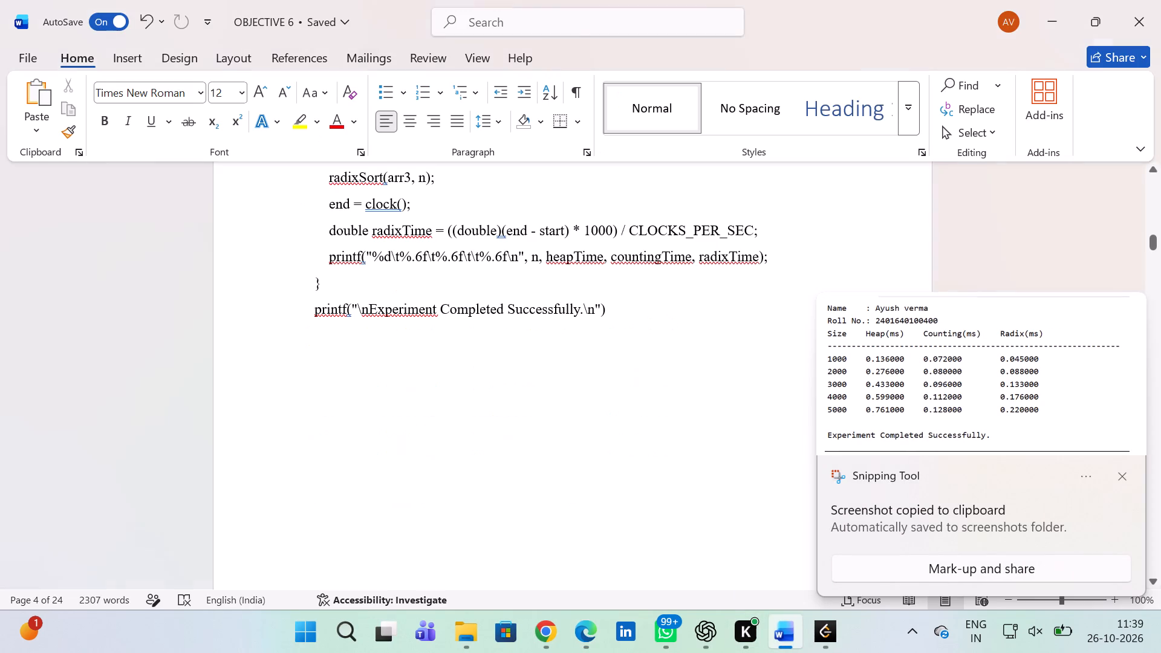
pyautogui.click(385, 354)
pyautogui.hotkey('ctrl', 'v')
# Reduce the height of the pasted output image to about three quarters, keeping its width.
pyautogui.click(571, 441)
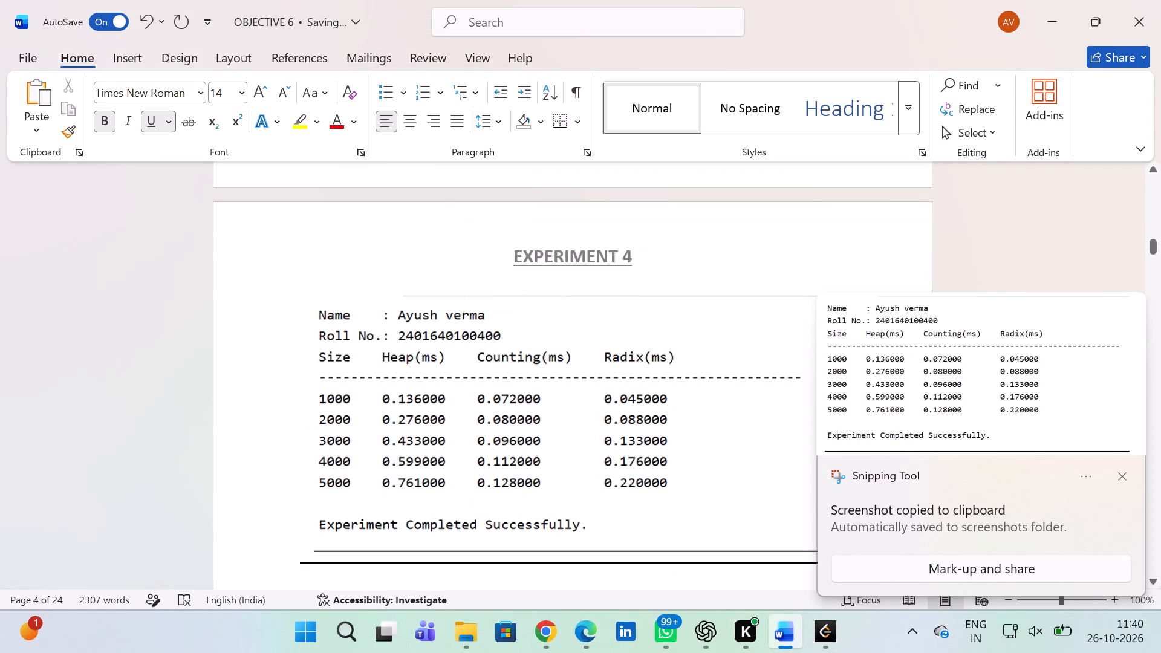
pyautogui.moveTo(576, 559); pyautogui.dragTo(581, 493)
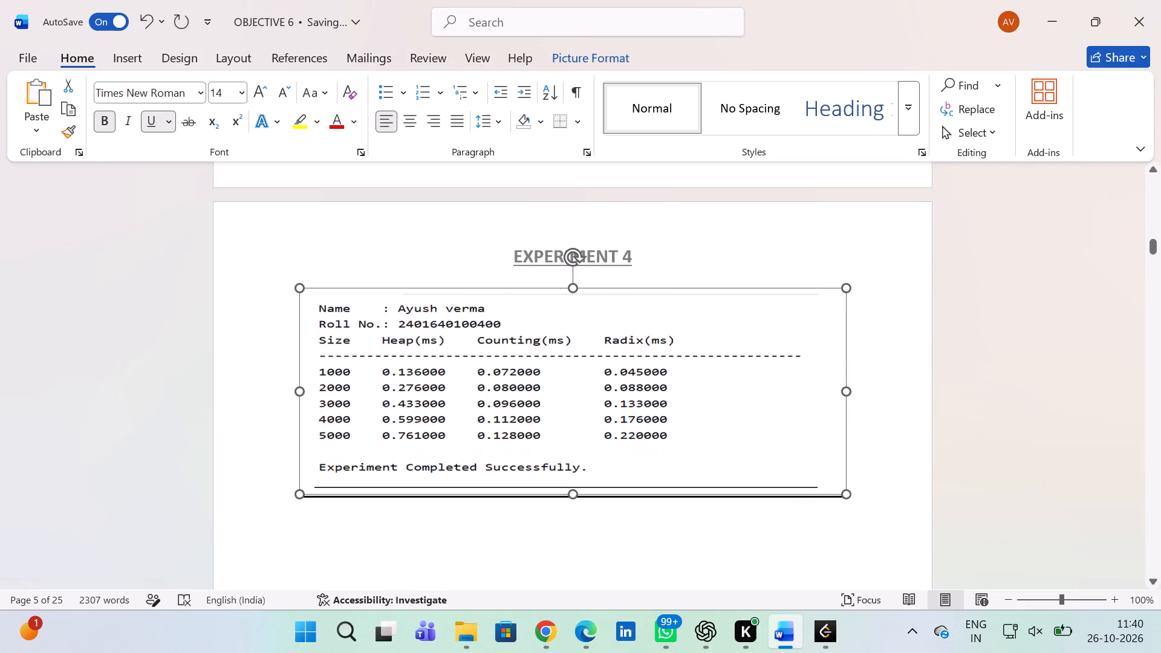
pyautogui.moveTo(581, 493); pyautogui.dragTo(581, 493)
# Delete two empty lines in the blank space after the output image, just before the Experiment 5 page.
pyautogui.scroll(-5, 528, 478)
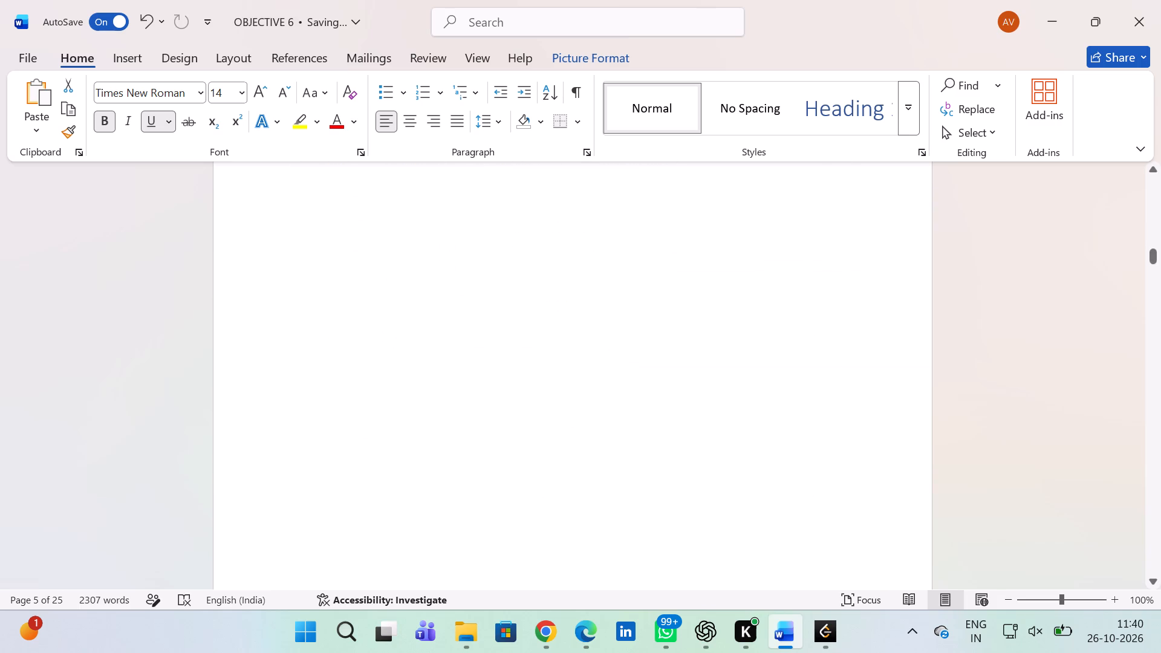
pyautogui.scroll(-1, 528, 478)
pyautogui.scroll(2, 528, 478)
pyautogui.scroll(-1, 528, 478)
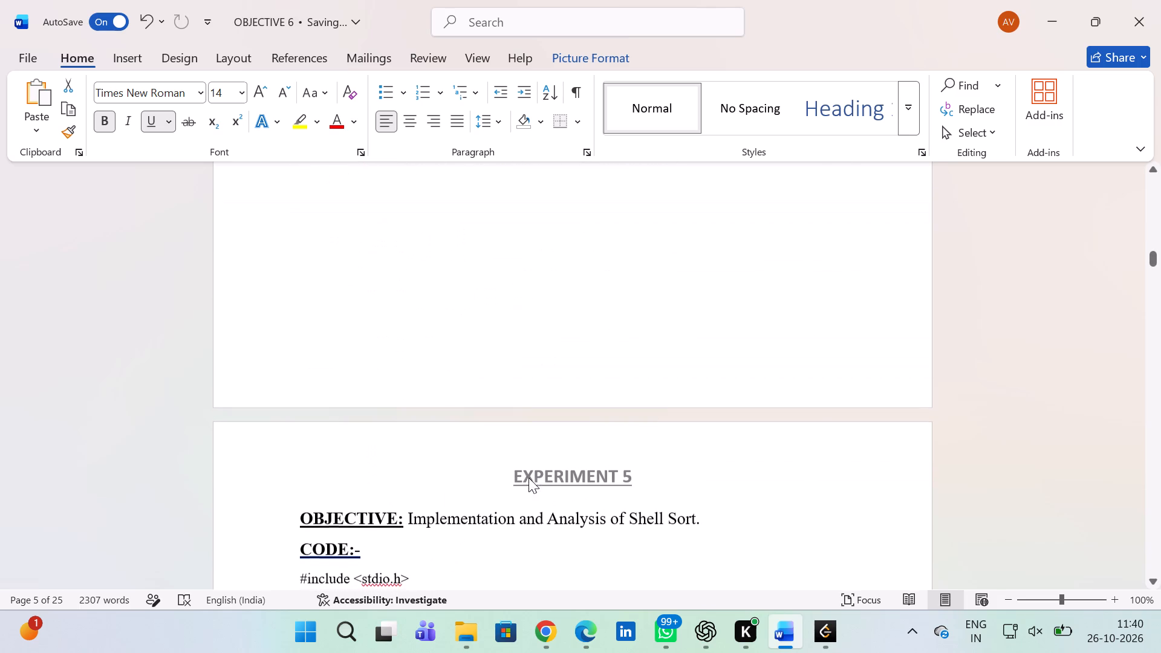
pyautogui.click(324, 351)
pyautogui.press('BackSpace')
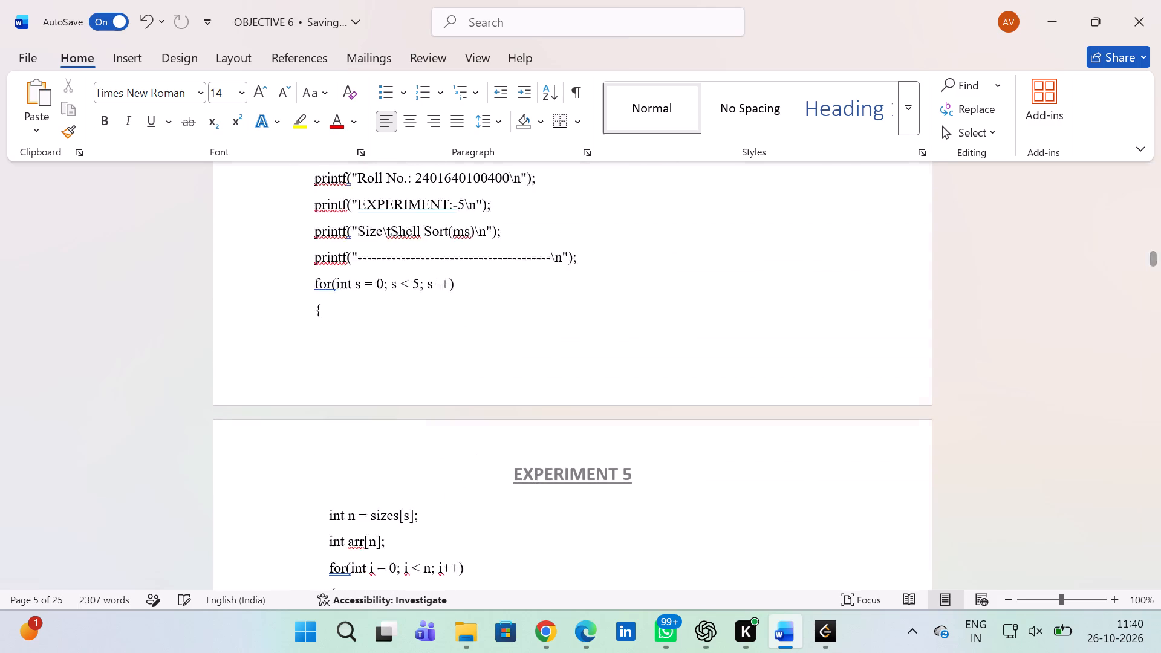
pyautogui.press('BackSpace')
# Look over Experiment 4 from the output image back up to its heading and objective.
pyautogui.scroll(2, 537, 429)
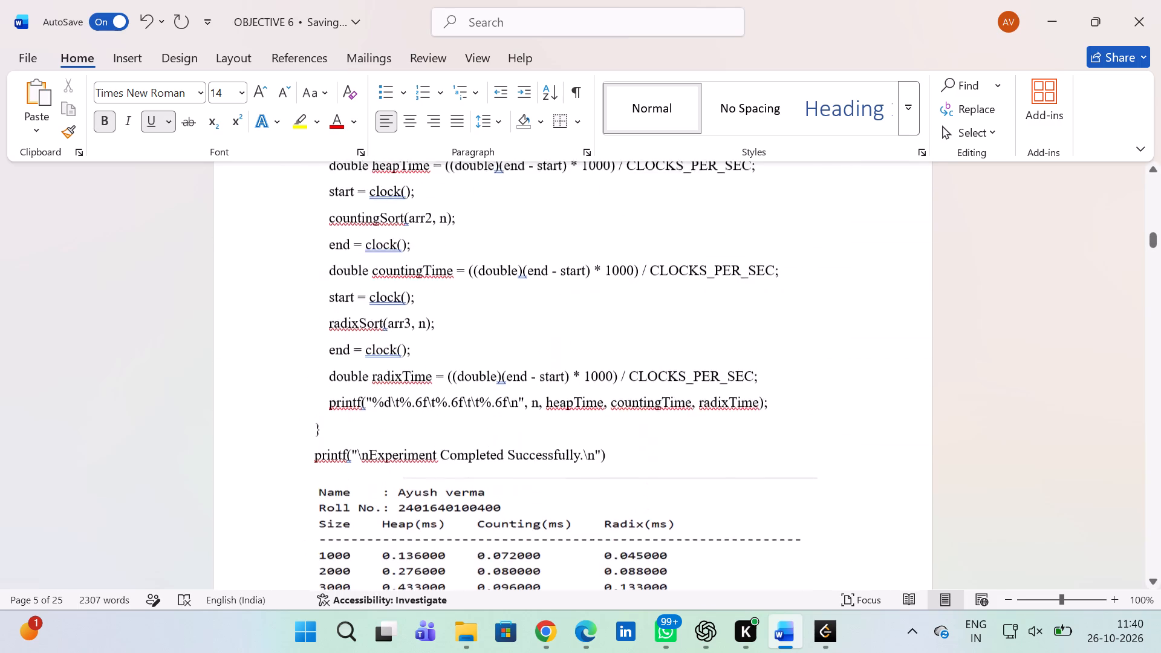
pyautogui.scroll(1, 537, 429)
pyautogui.scroll(-1, 537, 429)
pyautogui.scroll(1, 537, 429)
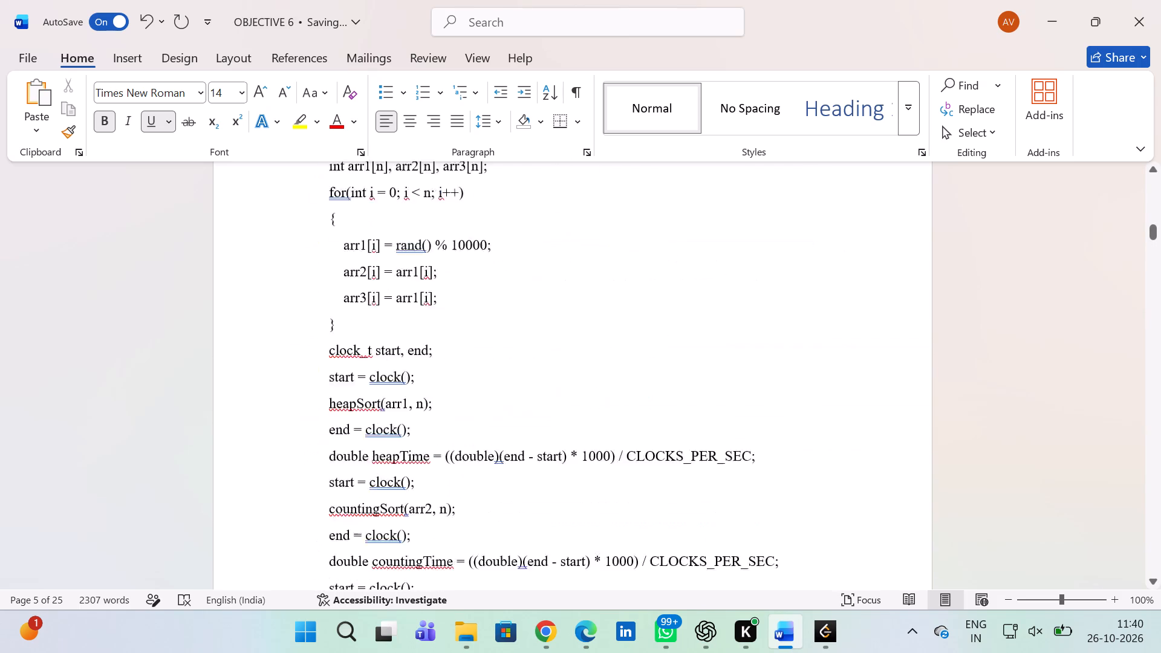
pyautogui.scroll(6, 537, 429)
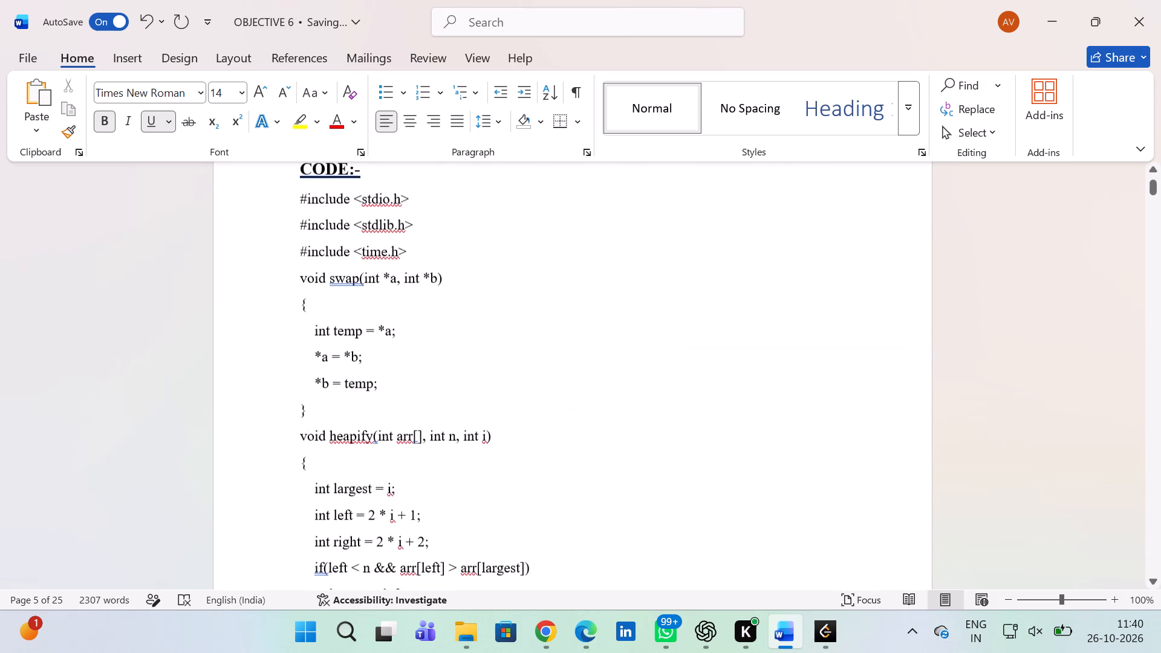
pyautogui.scroll(5, 537, 429)
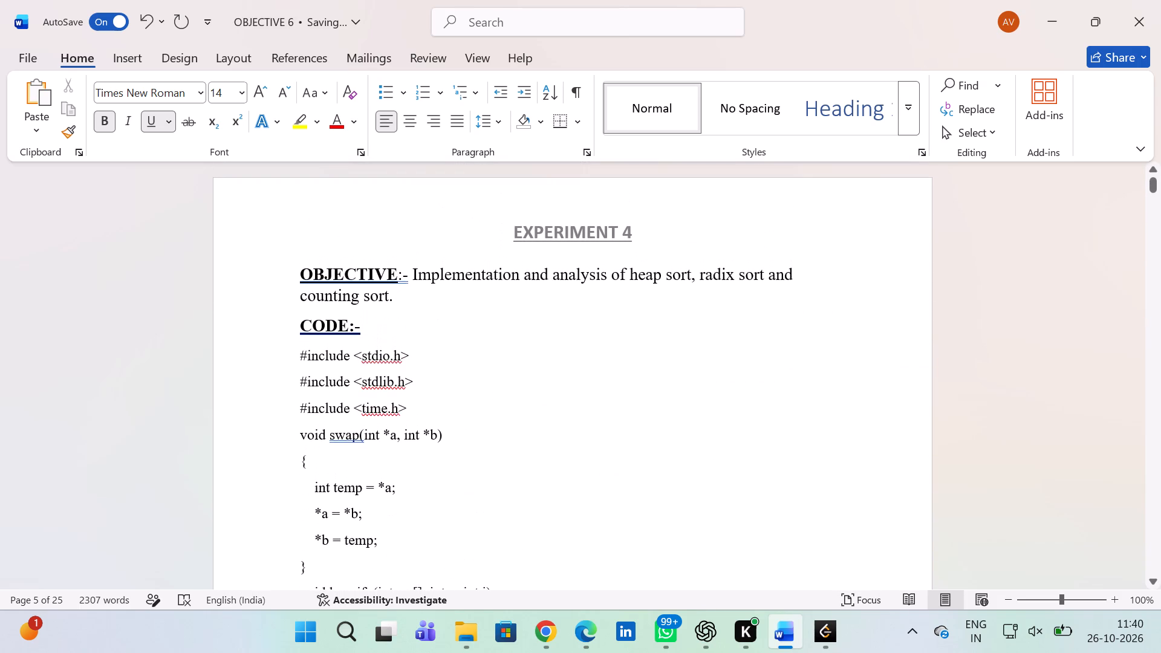
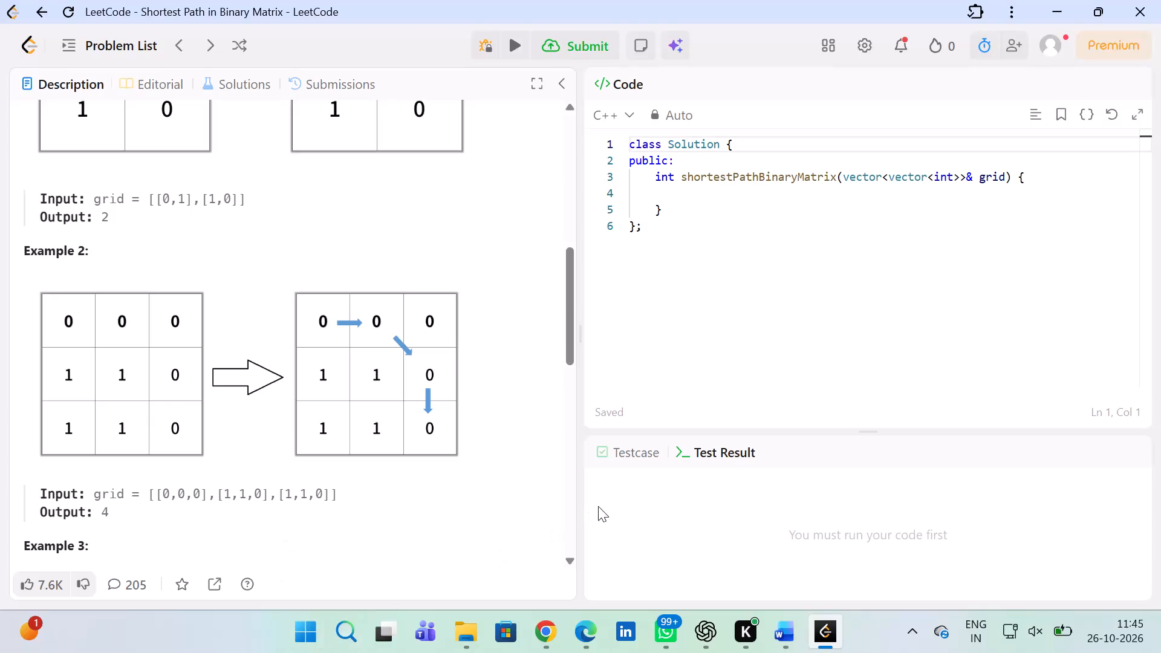
# Switch to Word and insert a next-page section break just before the Experiment 4 objective.
pyautogui.click(785, 644)
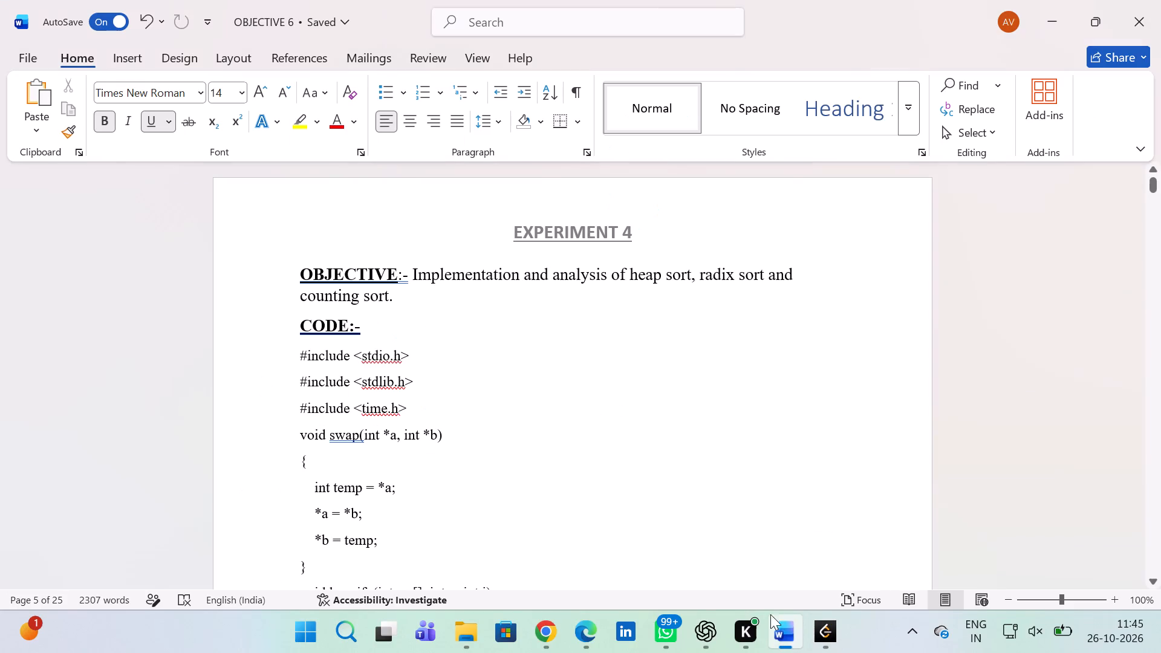
pyautogui.scroll(2, 685, 369)
pyautogui.click(540, 204)
pyautogui.click(293, 270)
pyautogui.click(230, 61)
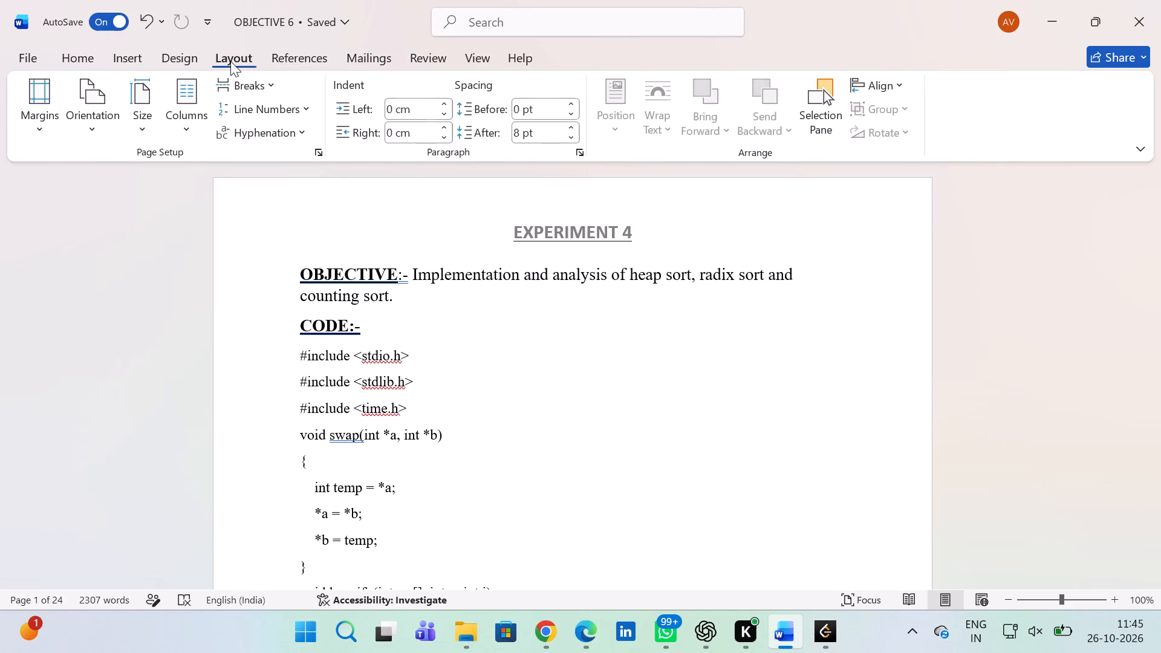
pyautogui.click(252, 85)
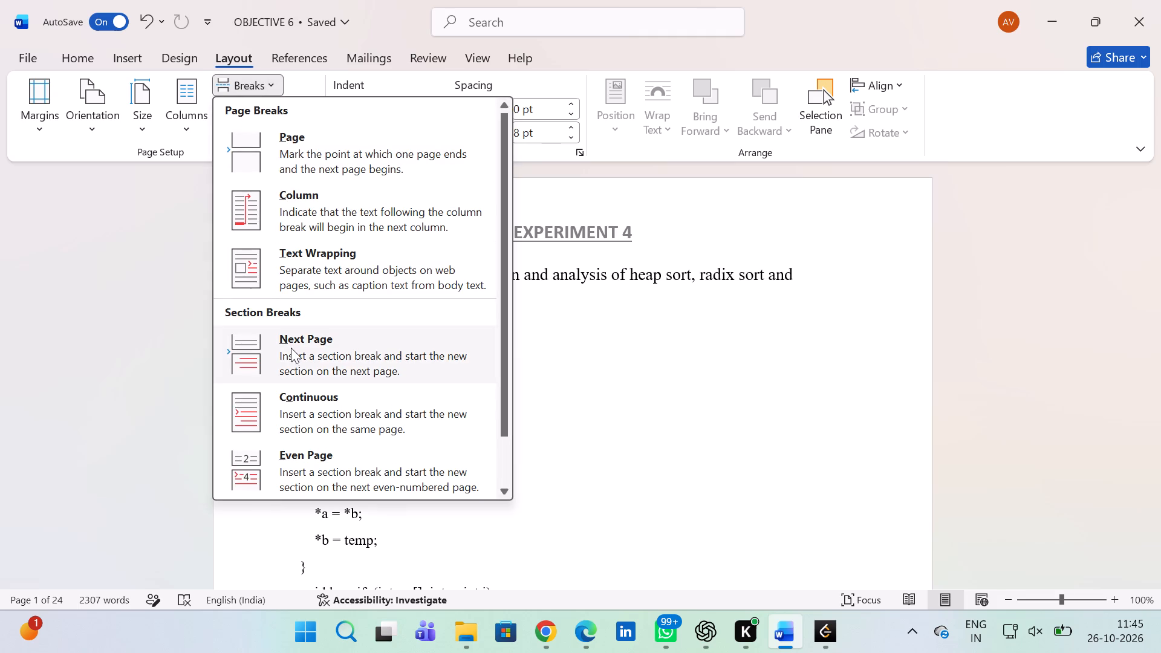
pyautogui.click(290, 349)
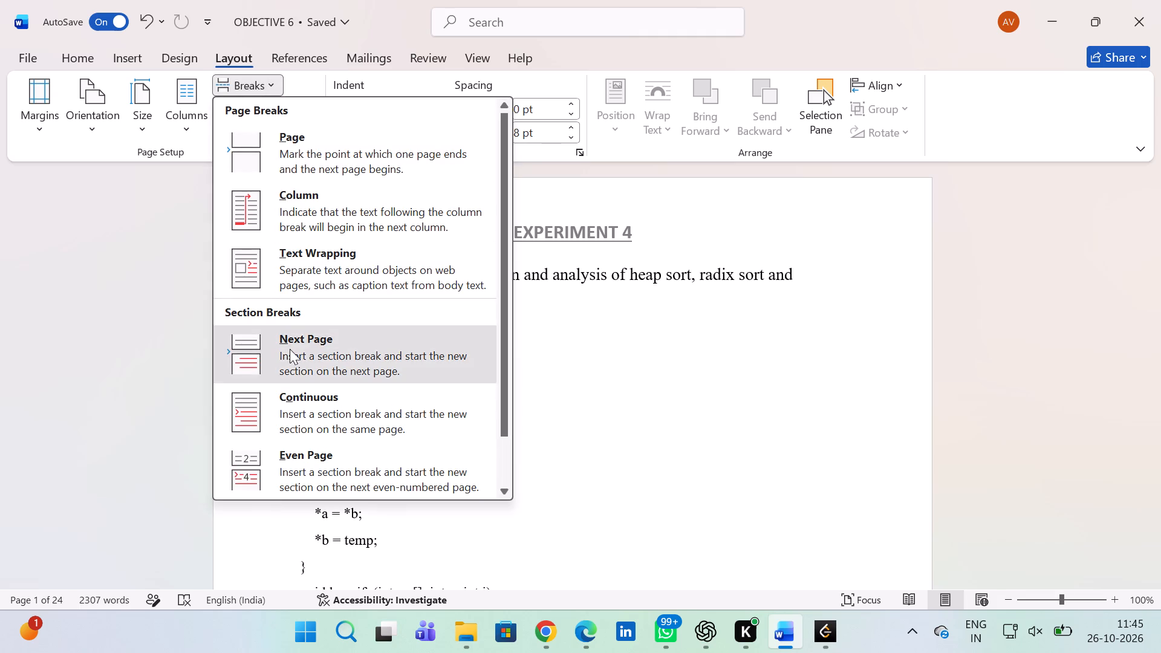
# Examine the blank first page and the start of Experiment 4 around the section break, including their page headings.
pyautogui.scroll(-1, 528, 380)
pyautogui.scroll(1, 528, 380)
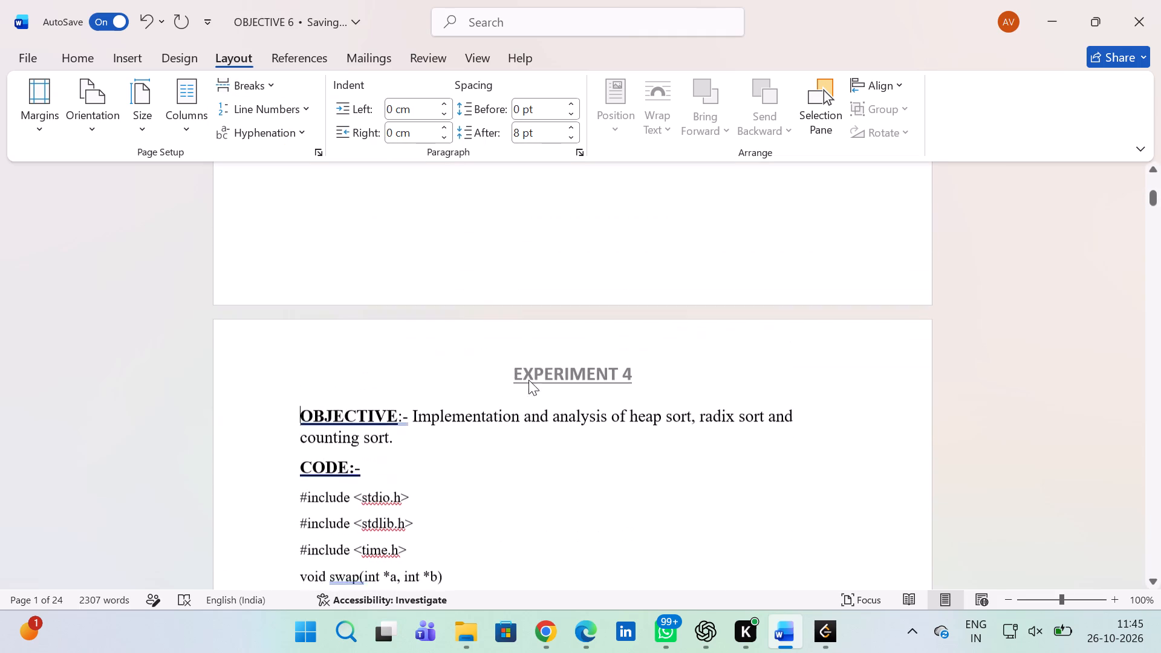
pyautogui.scroll(9, 528, 380)
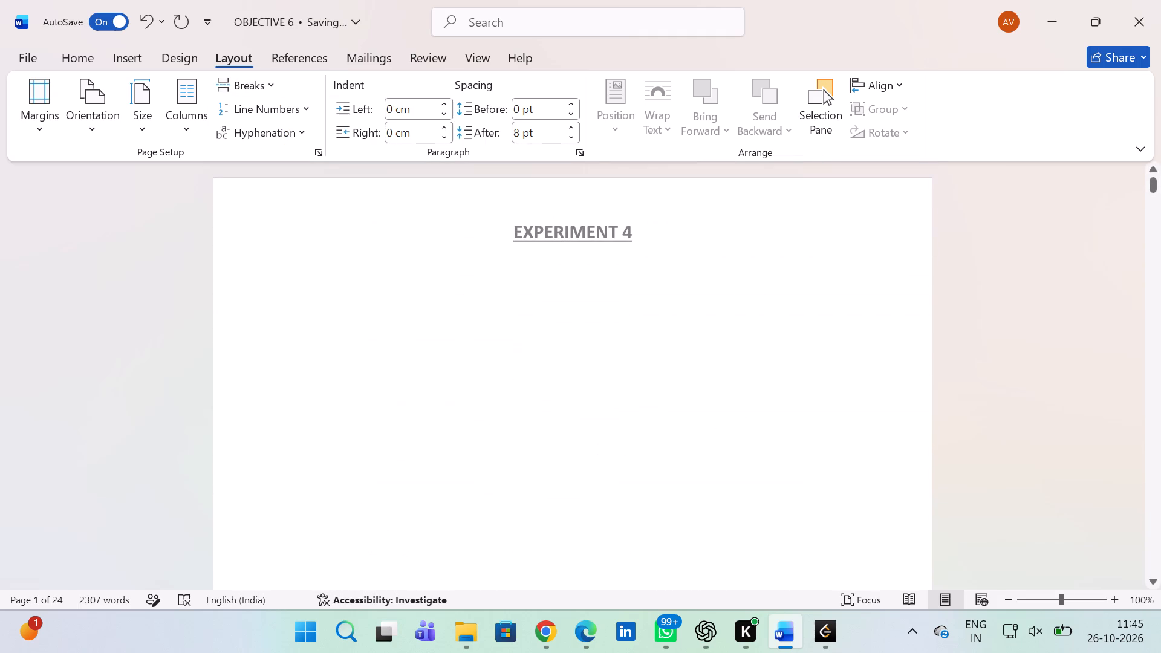
pyautogui.scroll(-2, 637, 423)
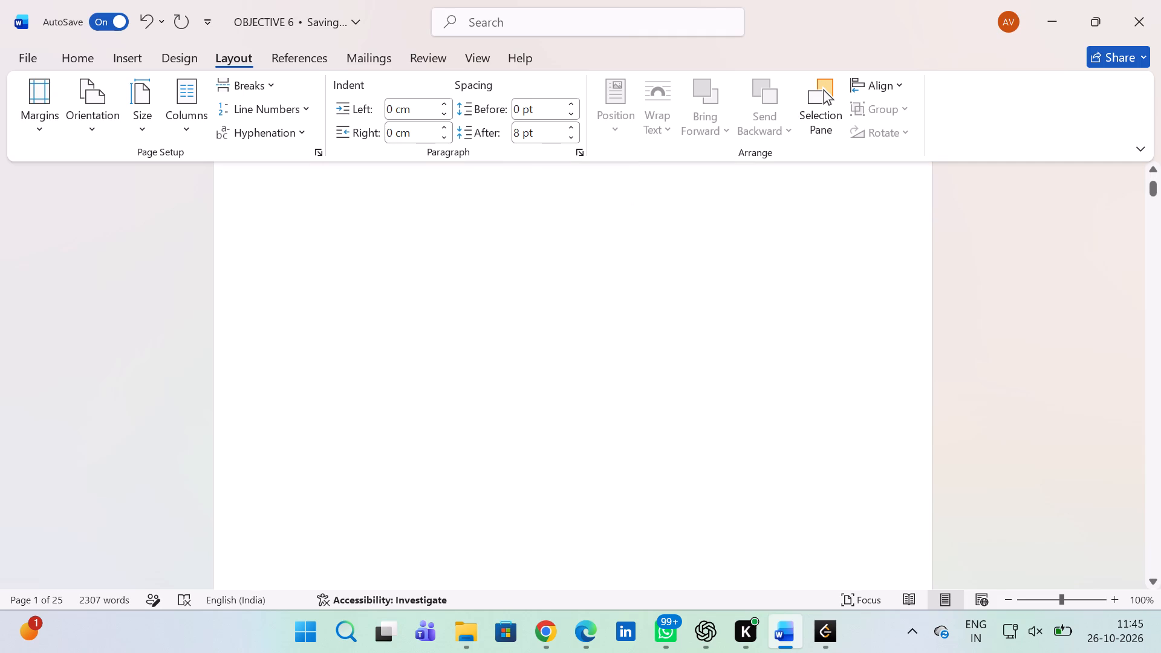
pyautogui.scroll(-2, 637, 423)
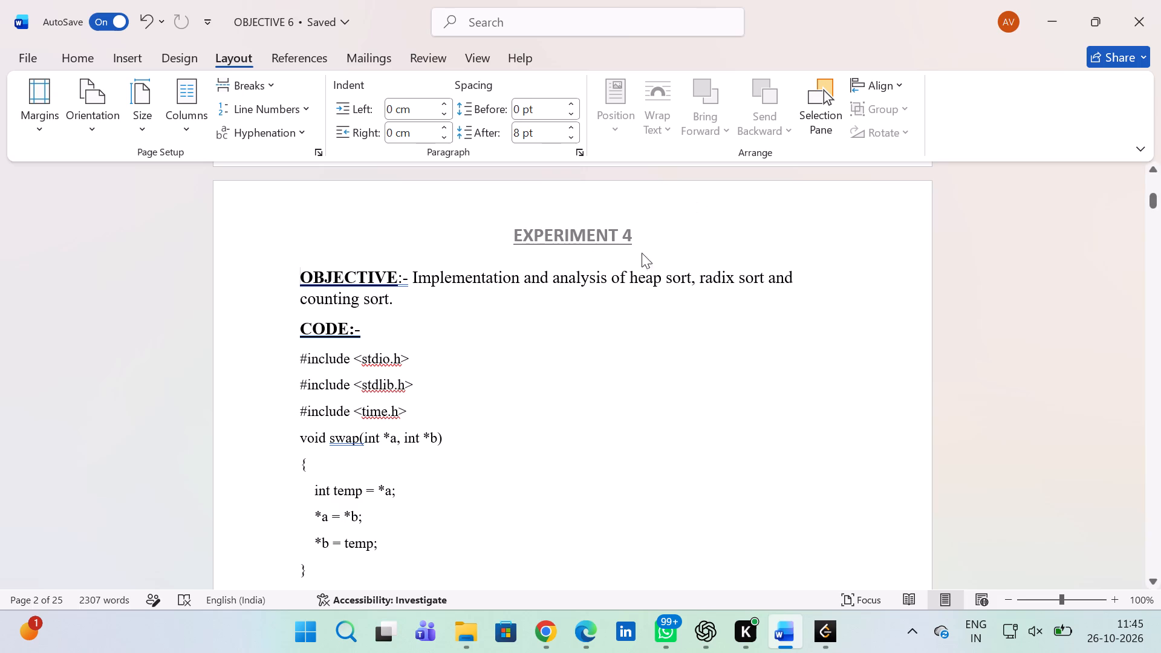
pyautogui.scroll(8, 652, 250)
pyautogui.scroll(-2, 652, 250)
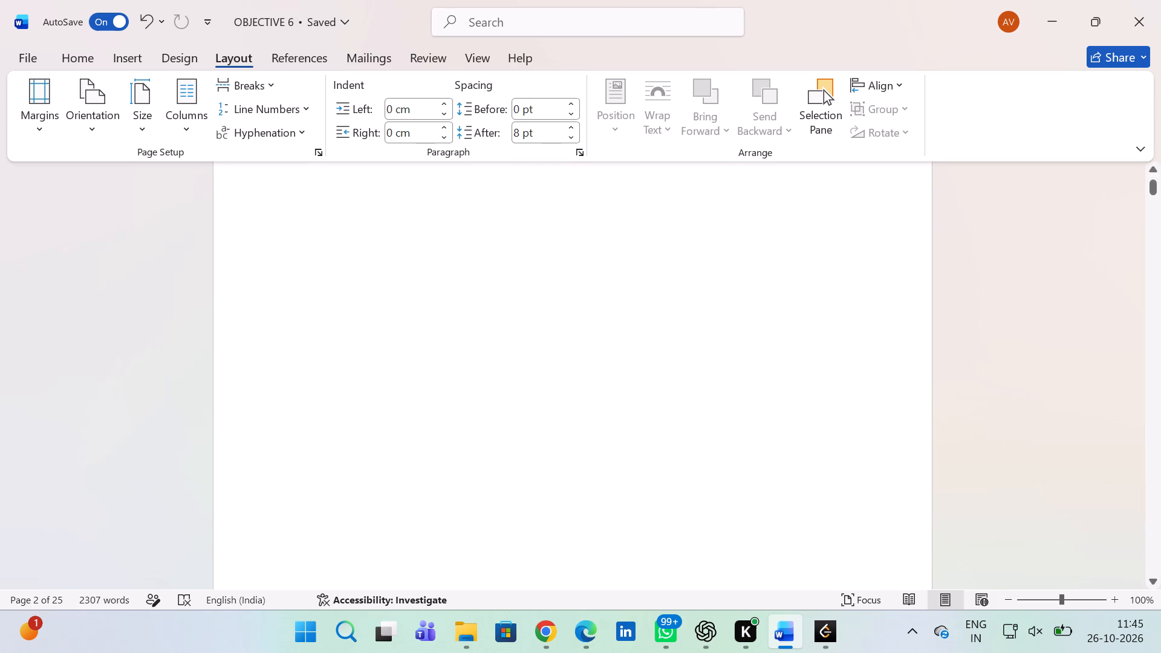
pyautogui.scroll(-3, 652, 250)
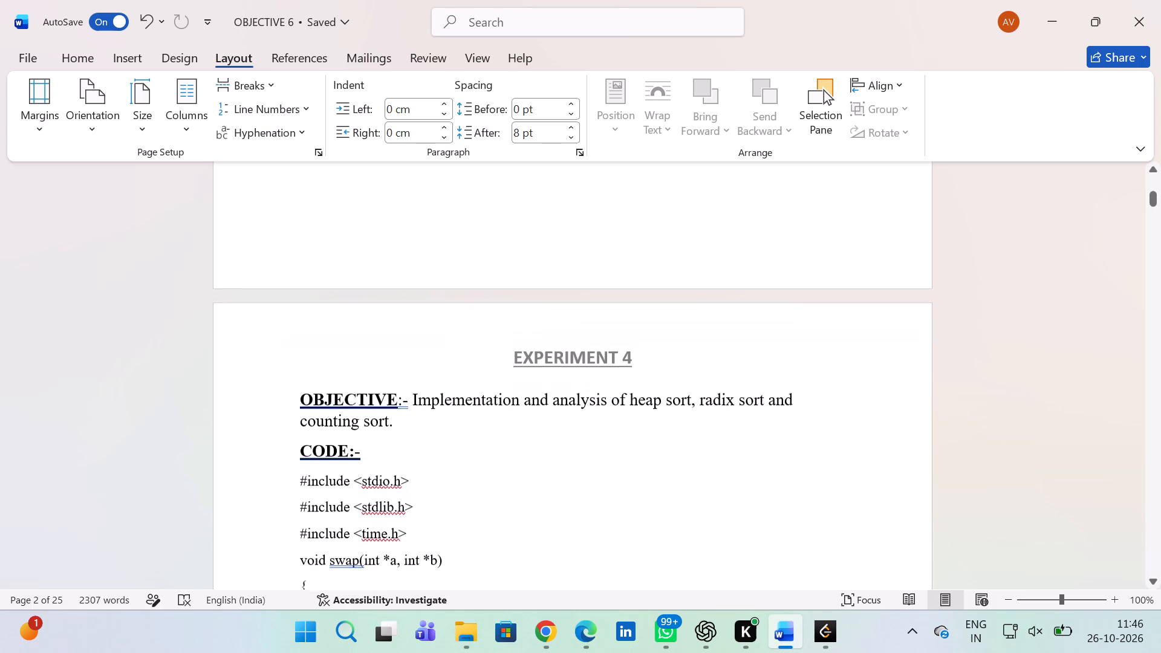
pyautogui.scroll(1, 652, 250)
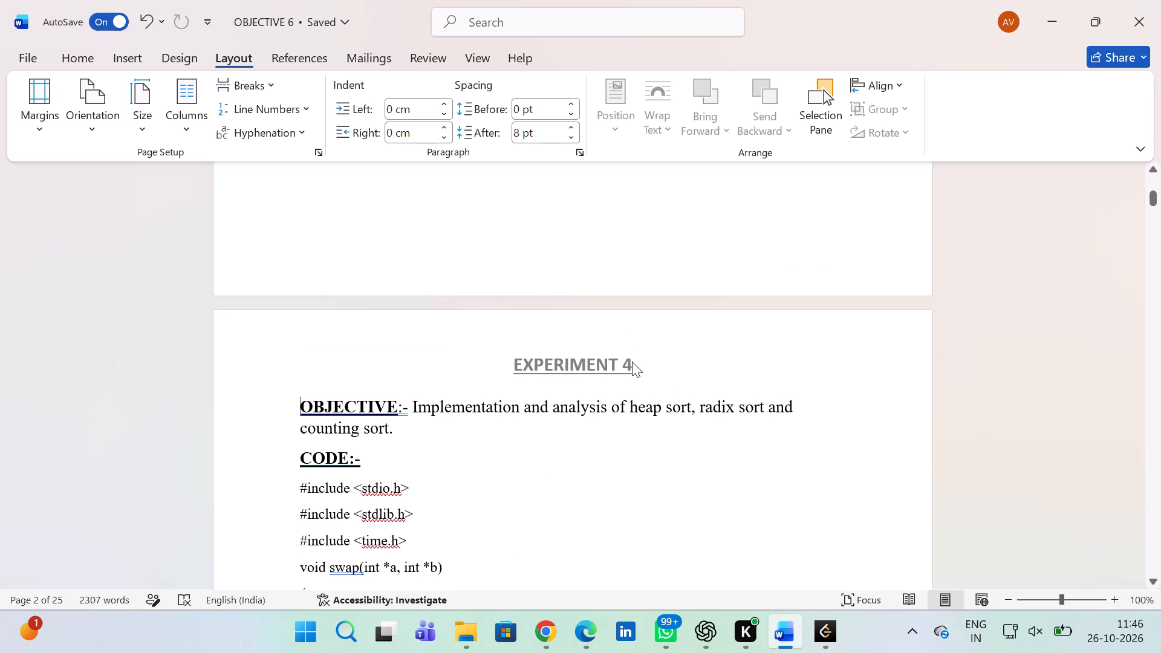
pyautogui.scroll(2, 632, 362)
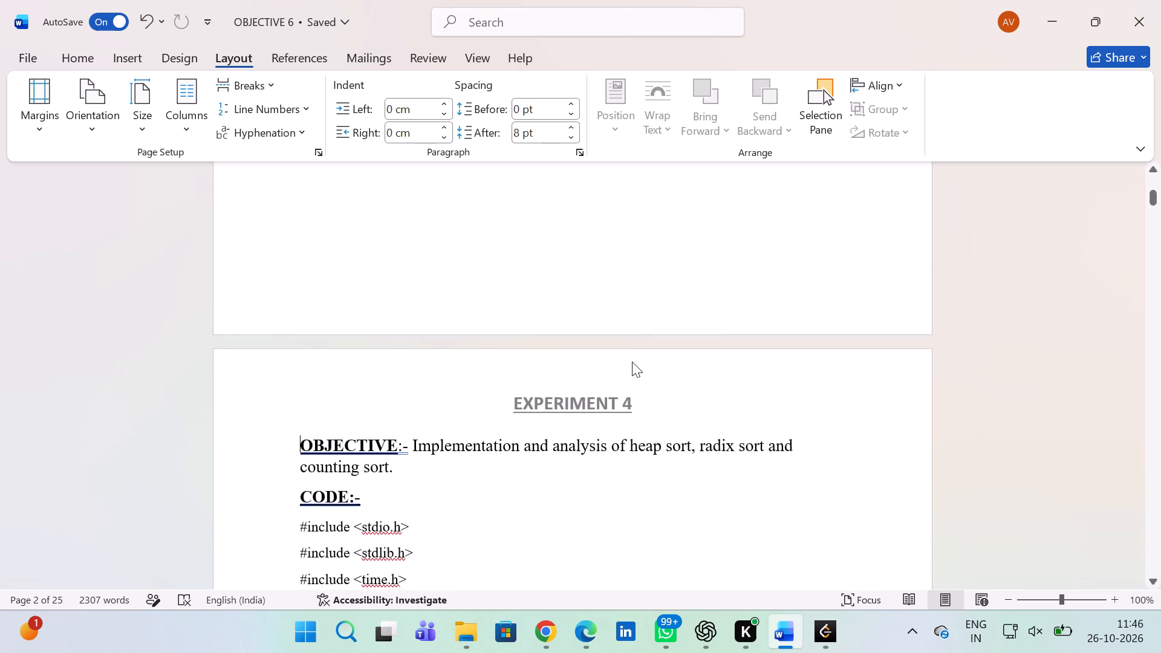
pyautogui.scroll(-2, 632, 362)
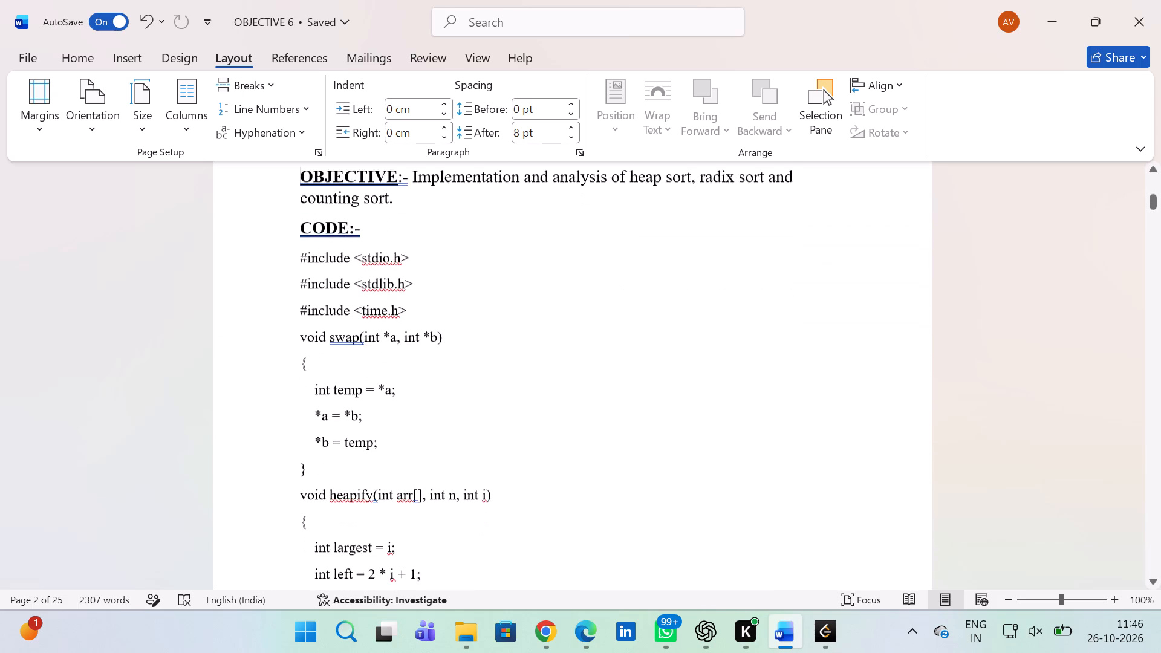
pyautogui.scroll(-2, 632, 362)
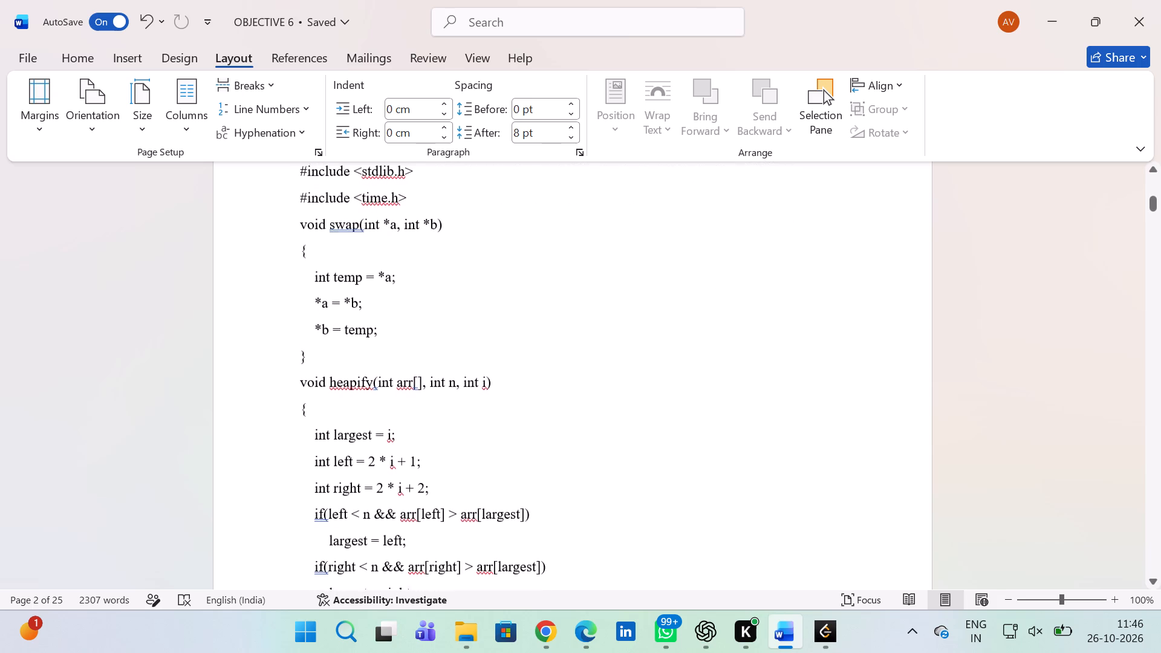
# Change the experiment number in the blank first page's Section 1 header to 3.
pyautogui.scroll(5, 632, 362)
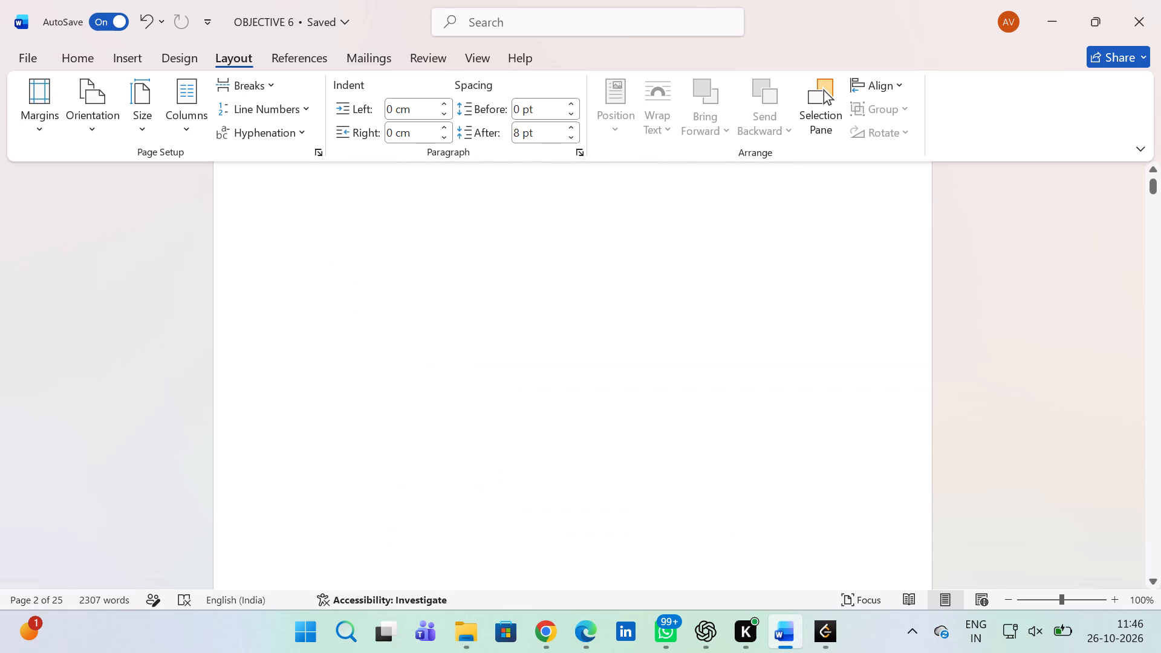
pyautogui.scroll(1, 658, 257)
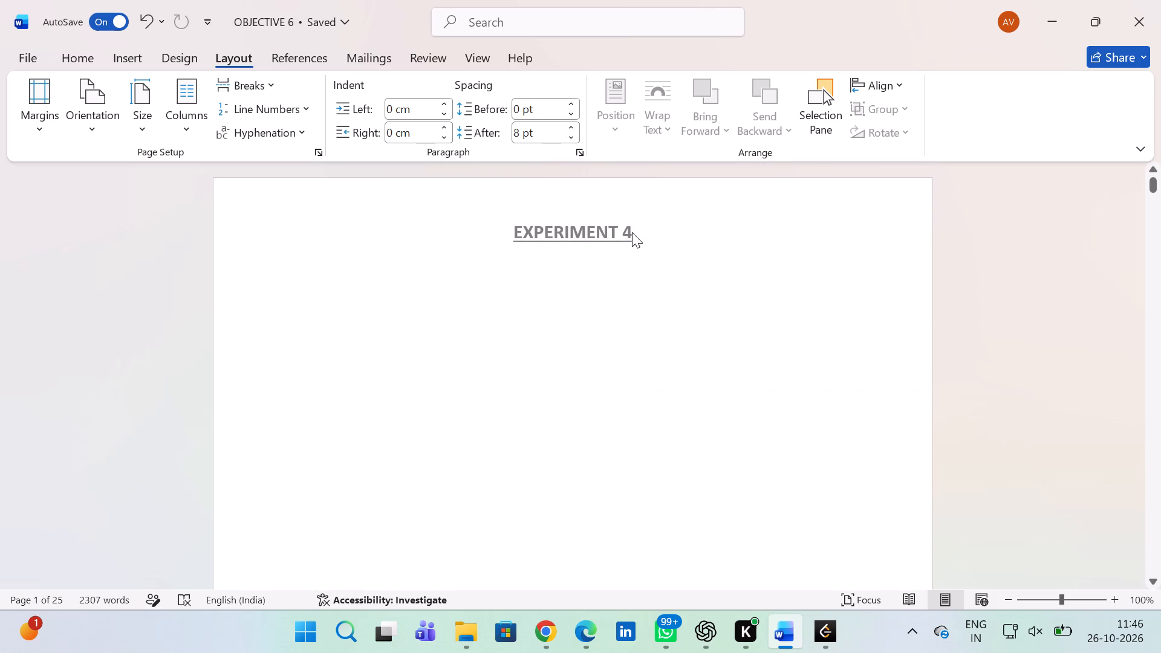
pyautogui.click(632, 232)
pyautogui.click(632, 232)
pyautogui.click(632, 232)
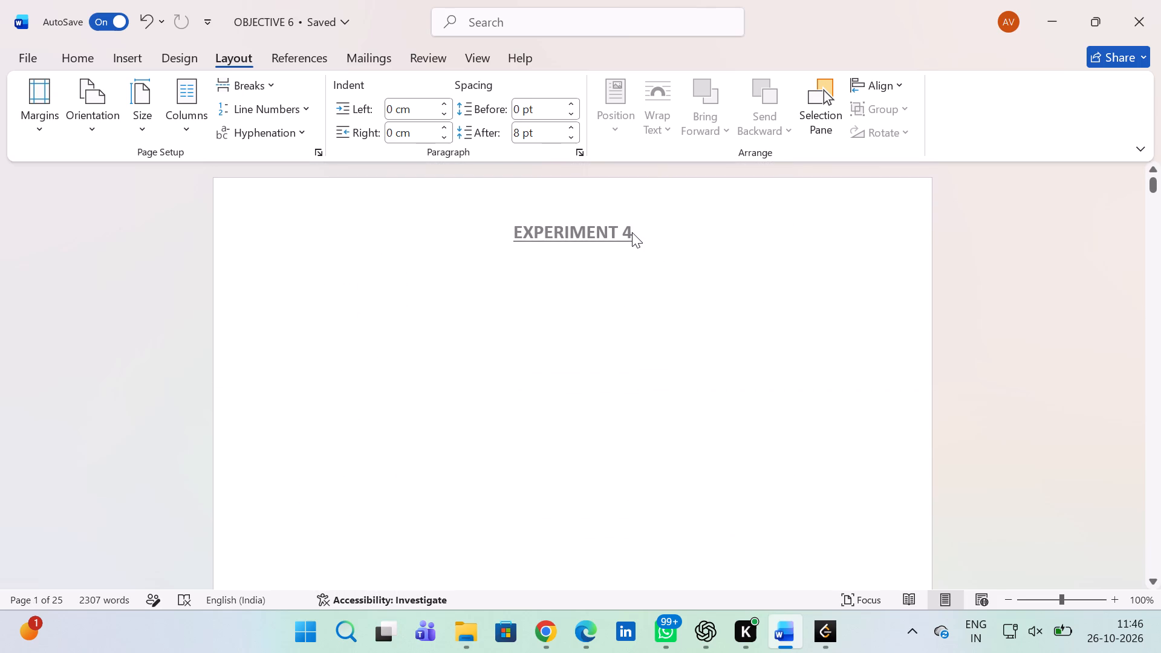
pyautogui.doubleClick(632, 232)
pyautogui.click(632, 232)
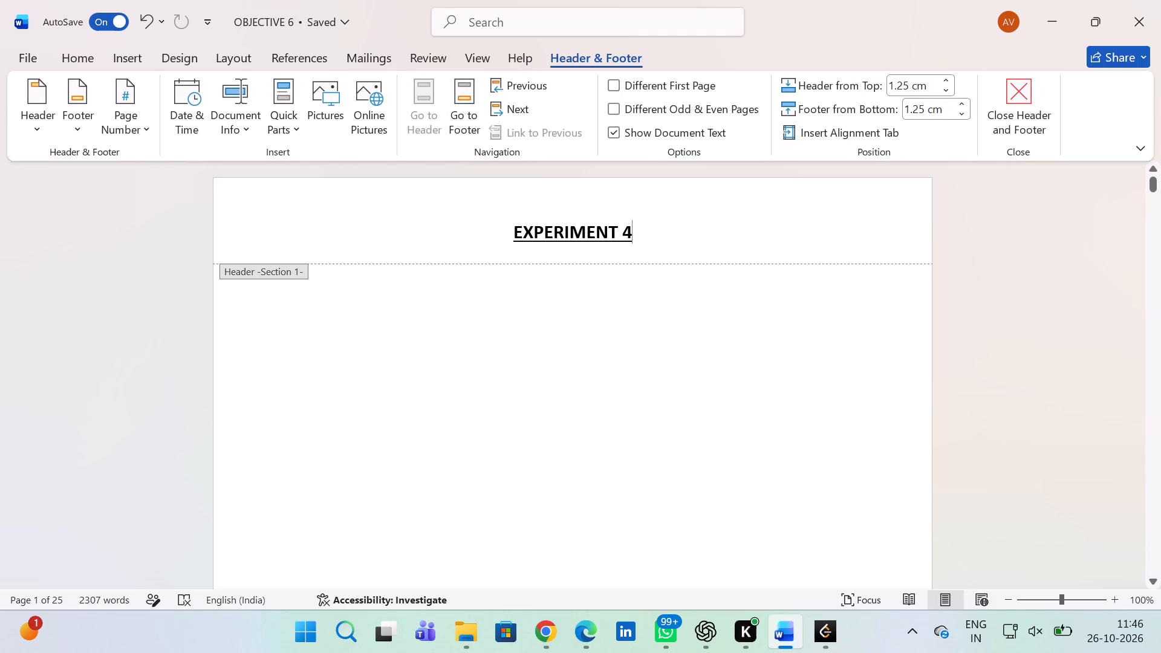
pyautogui.press('BackSpace')
pyautogui.press('3')
# Unlink the Section 2 header from the previous section and change its heading to EXPERIMENT 4.
pyautogui.scroll(-1, 632, 232)
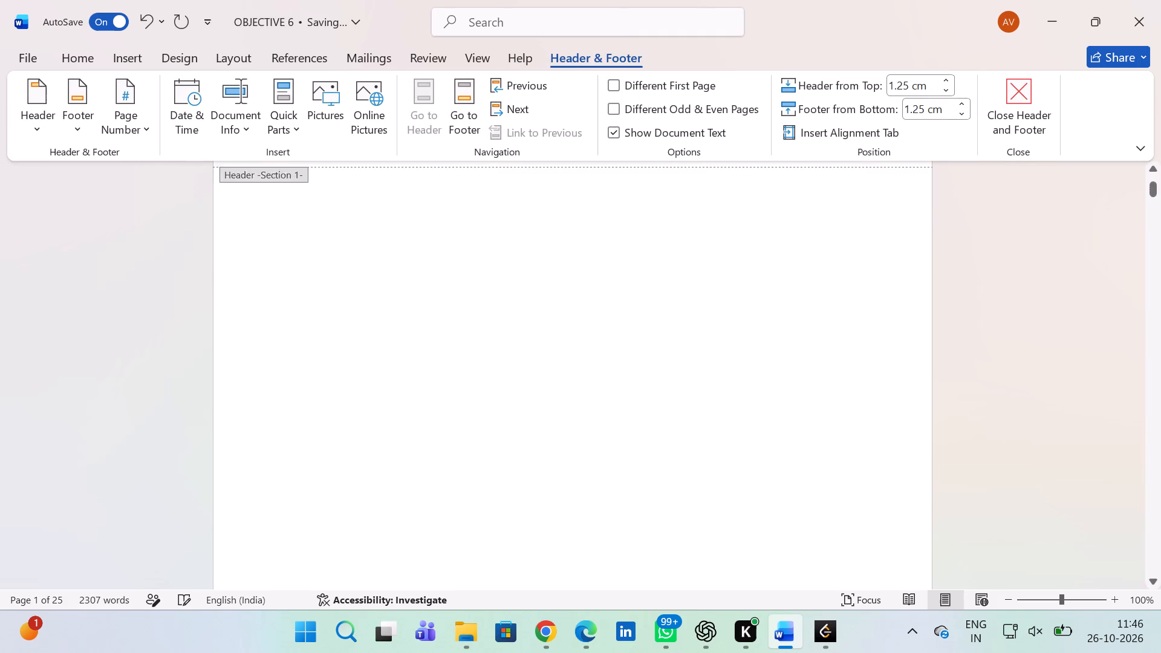
pyautogui.scroll(-4, 632, 232)
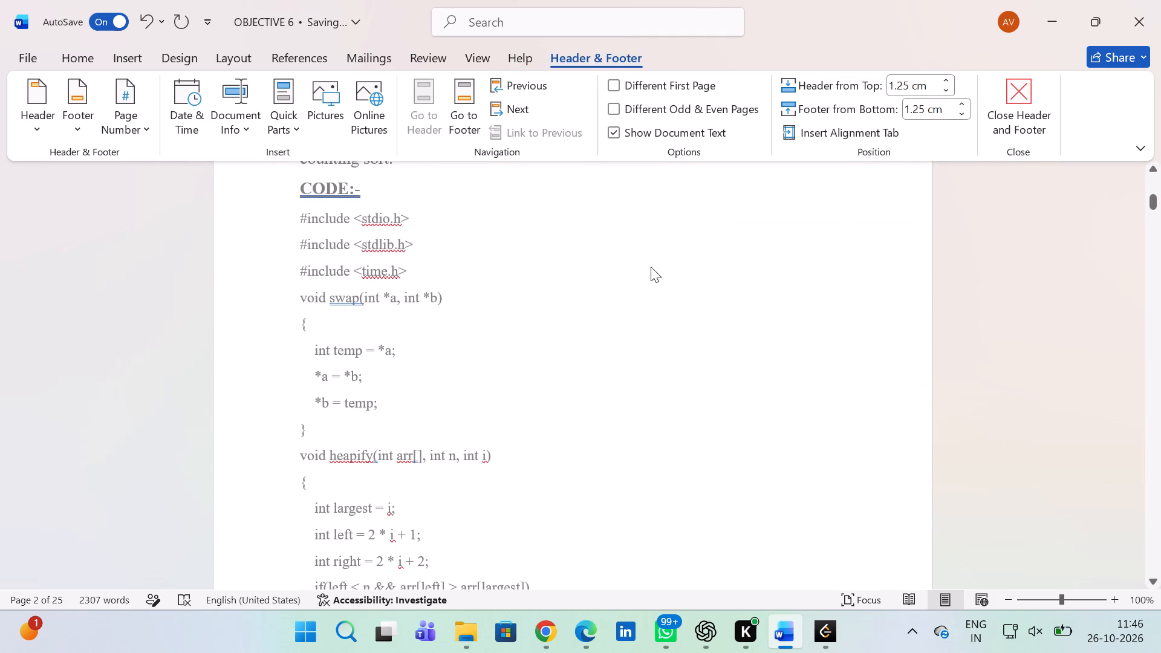
pyautogui.scroll(1, 651, 267)
pyautogui.click(636, 348)
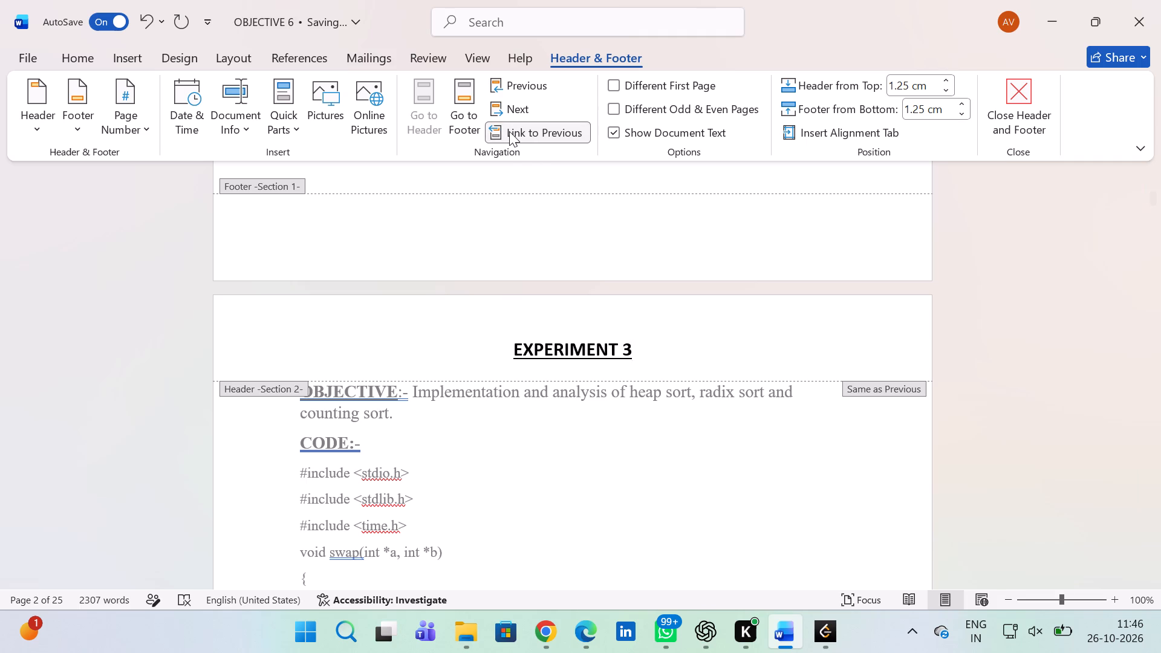
pyautogui.click(509, 131)
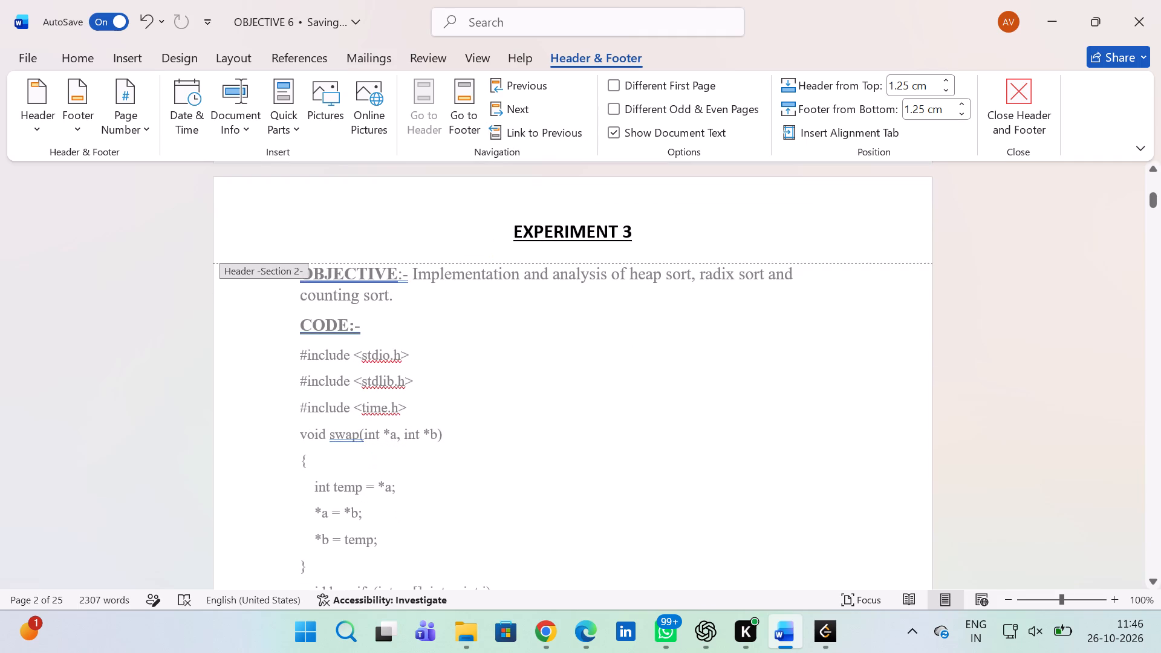
pyautogui.click(639, 229)
pyautogui.press('BackSpace')
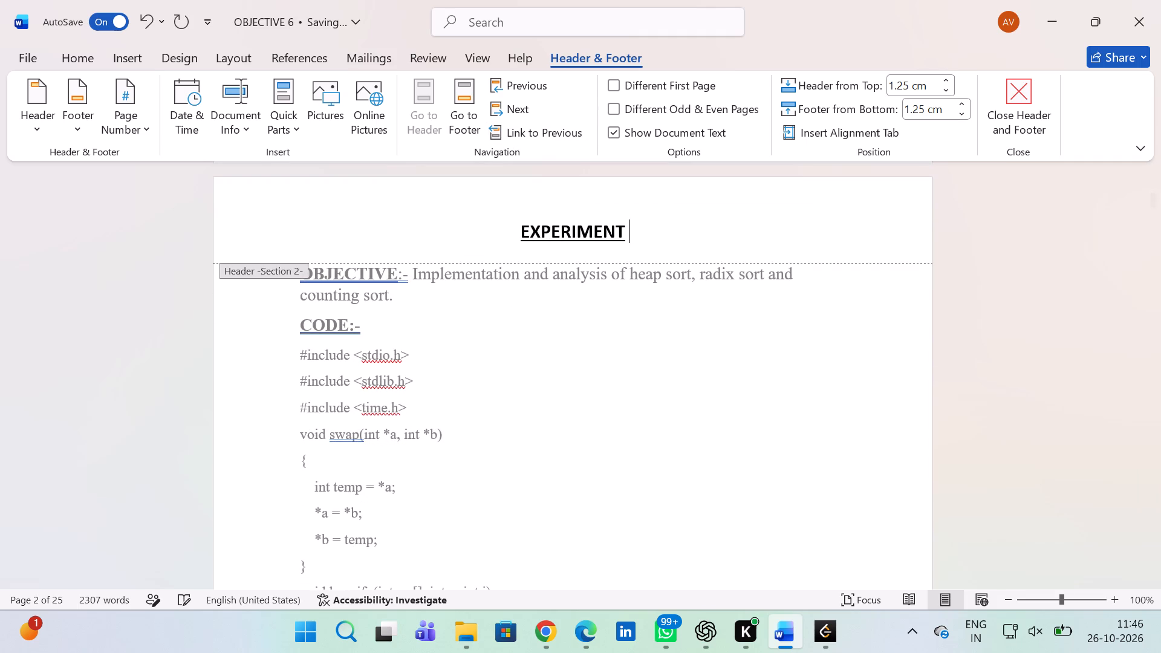
pyautogui.press('4')
pyautogui.click(654, 363)
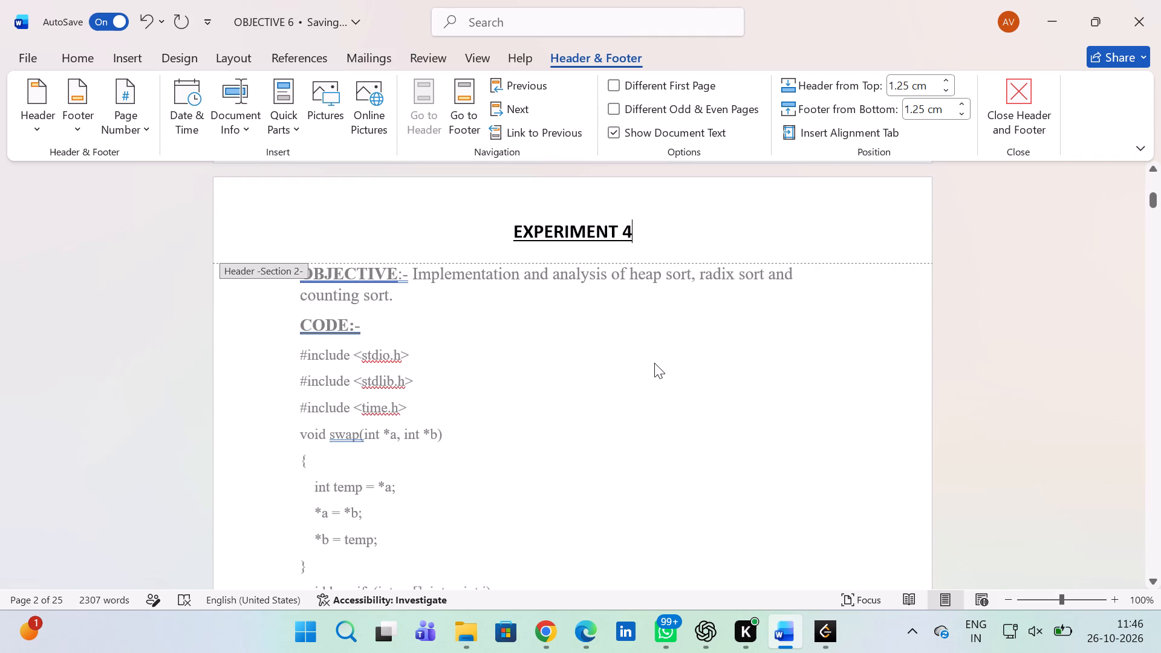
pyautogui.doubleClick(654, 363)
pyautogui.scroll(8, 654, 363)
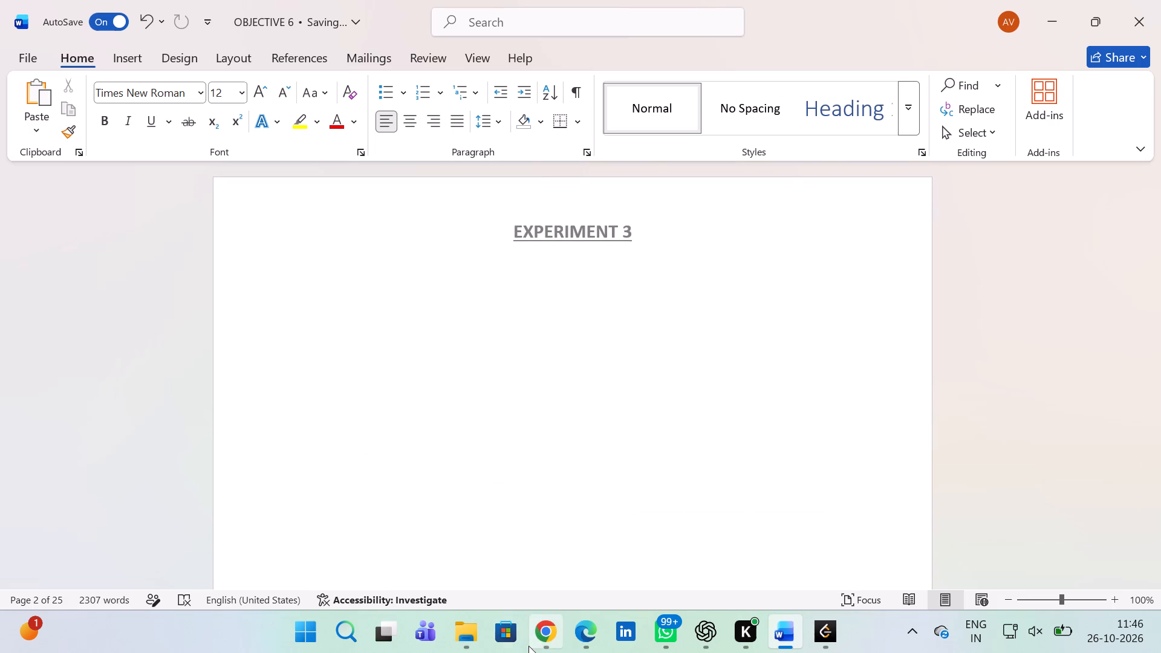
# Switch to File Explorer and open the OBJECTIVE1 (1) PDF from the Downloads folder.
pyautogui.click(457, 627)
pyautogui.scroll(-1, 536, 403)
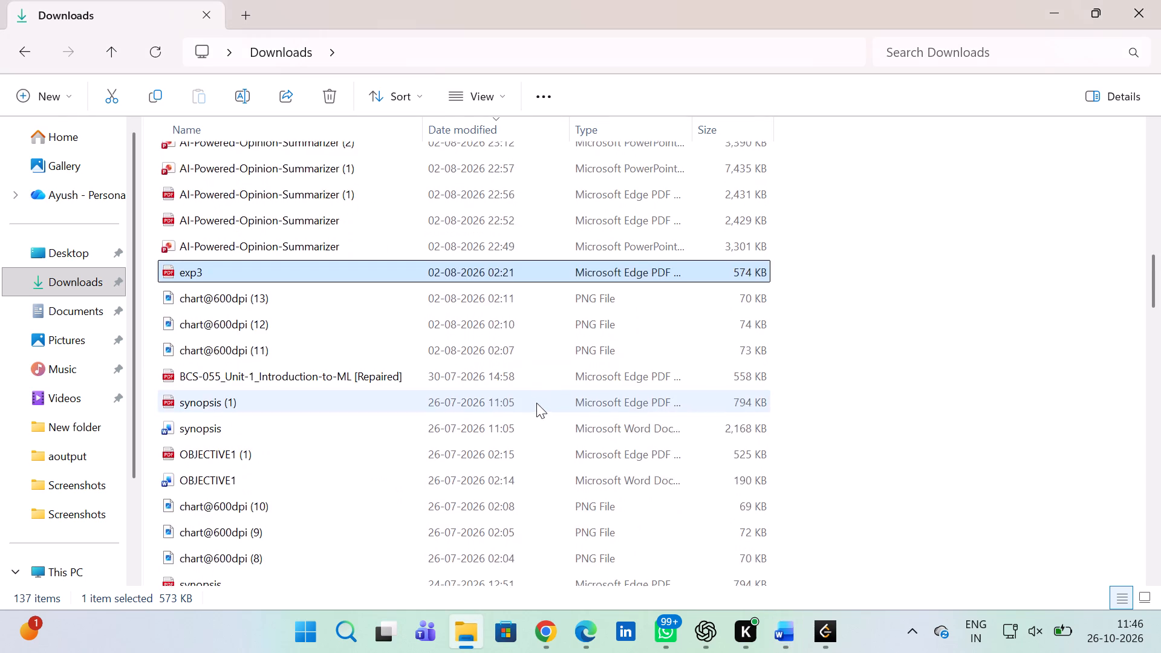
pyautogui.scroll(-2, 536, 403)
pyautogui.scroll(1, 536, 403)
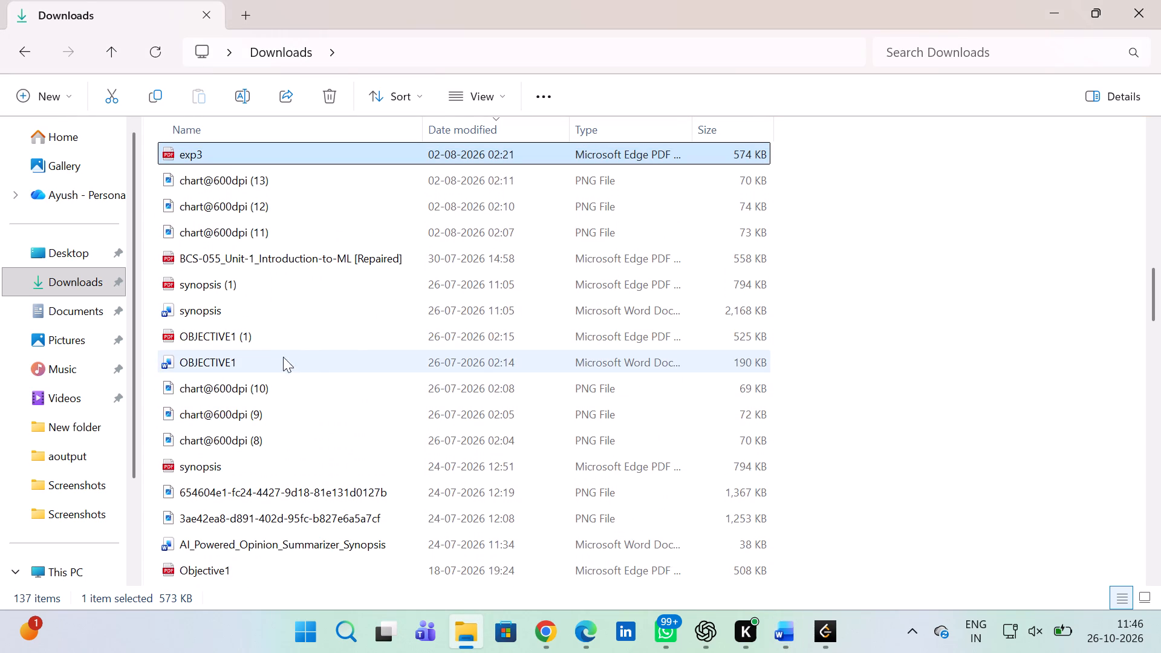
pyautogui.doubleClick(350, 334)
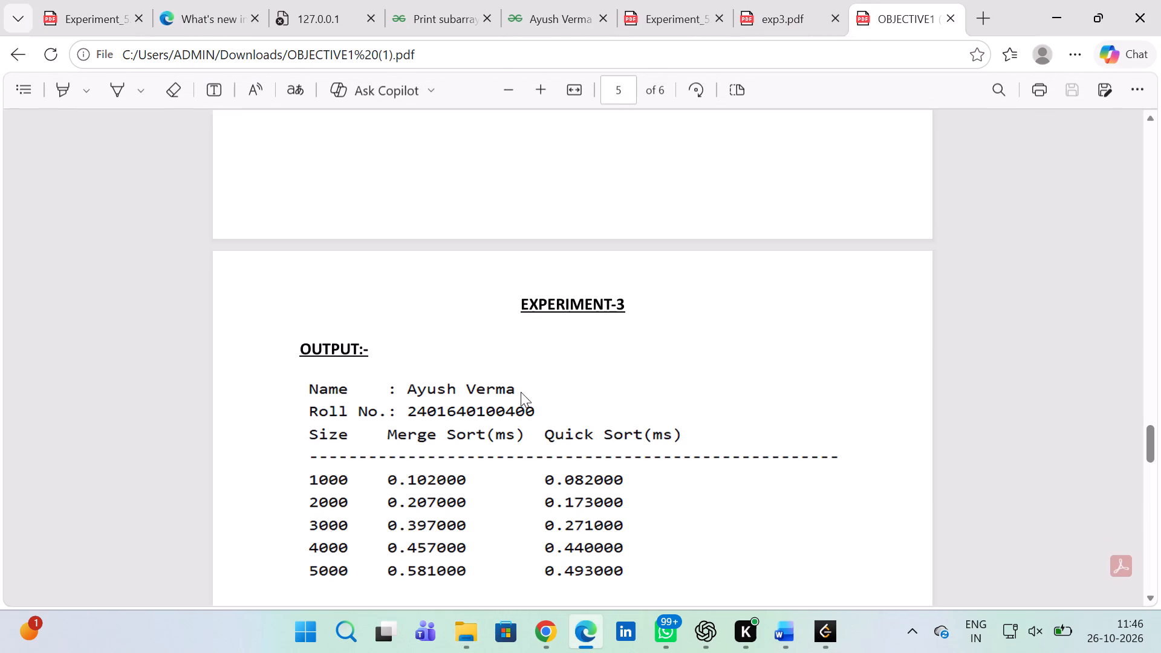
# Copy the merge sort and quick sort objective line together with the CODE heading from the PDF's first page.
pyautogui.scroll(8, 521, 392)
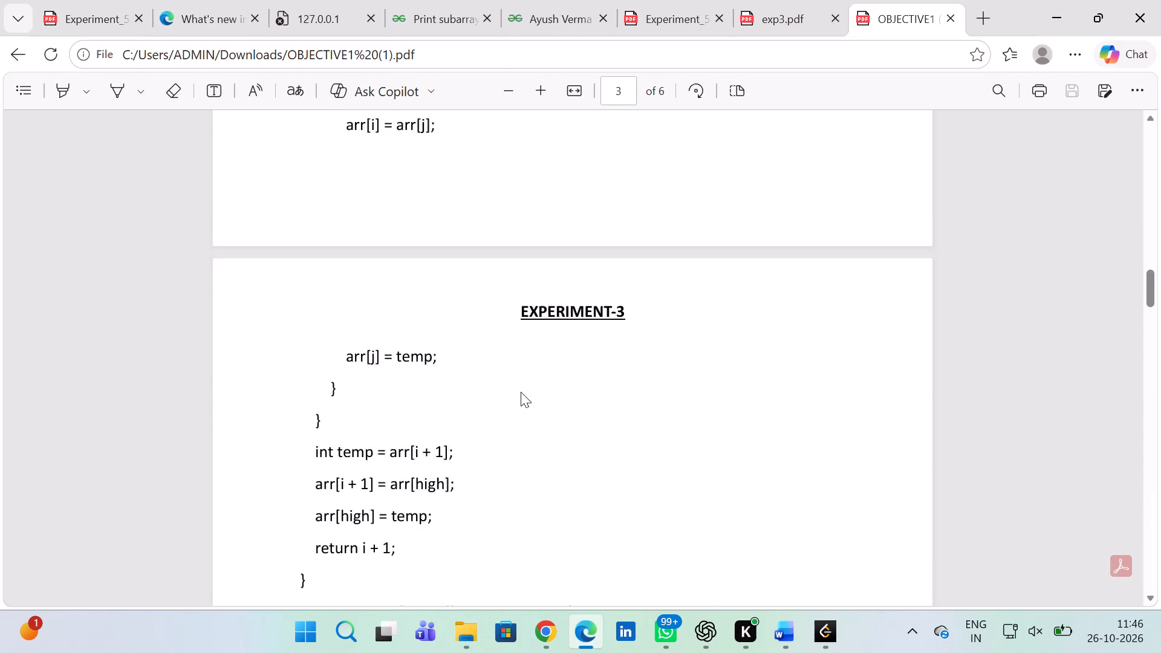
pyautogui.scroll(12, 521, 392)
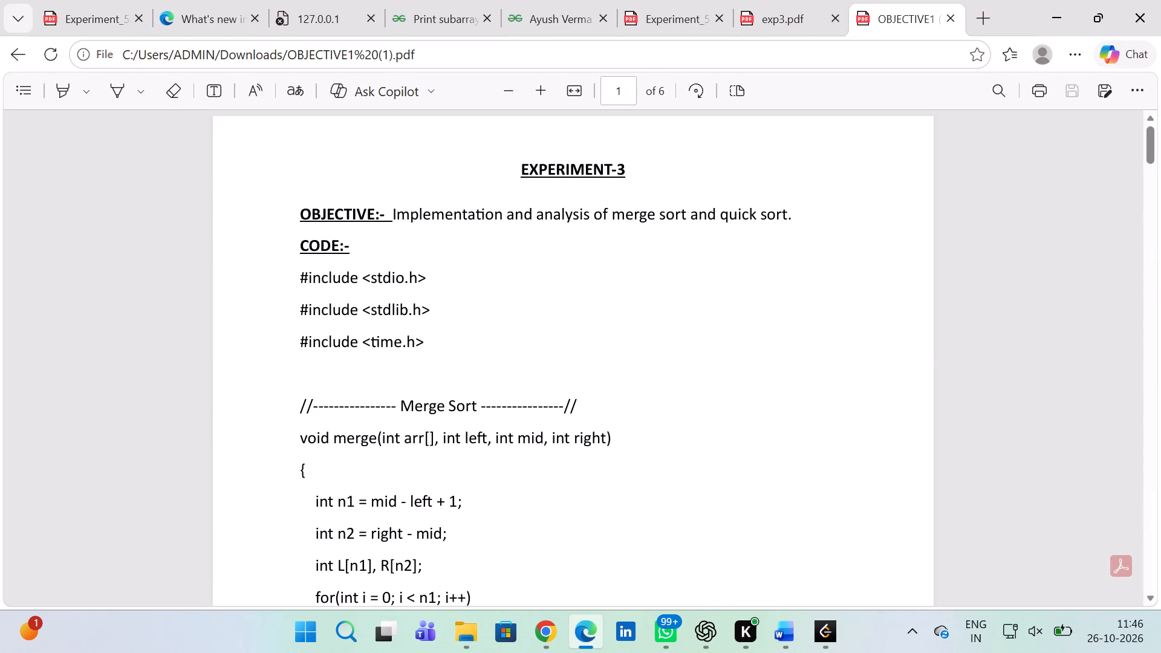
pyautogui.moveTo(357, 252); pyautogui.dragTo(276, 221)
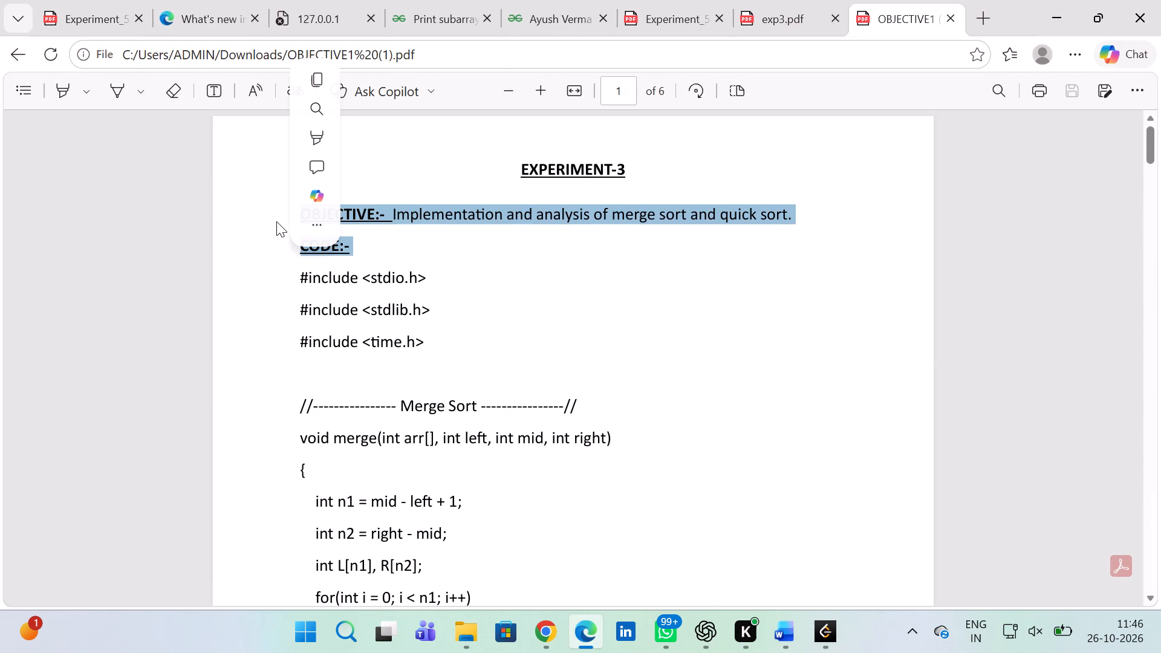
pyautogui.hotkey('ctrl', 'c')
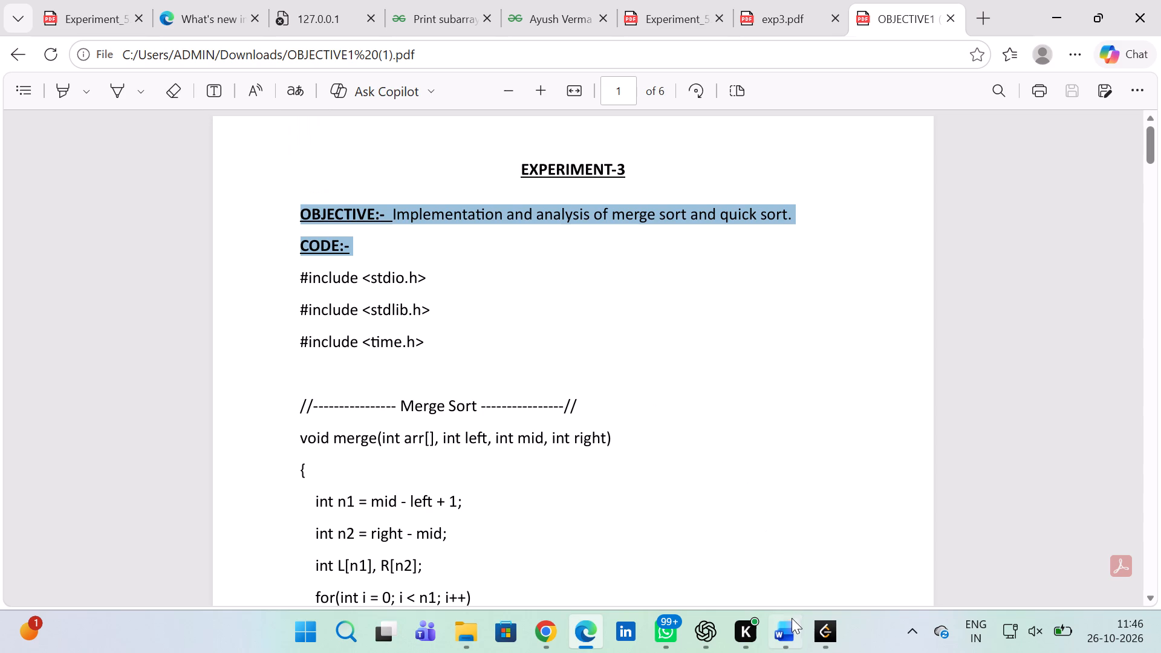
# Switch to Word and paste the copied objective line and CODE heading at the start of the Experiment 3 page.
pyautogui.click(793, 630)
pyautogui.click(325, 270)
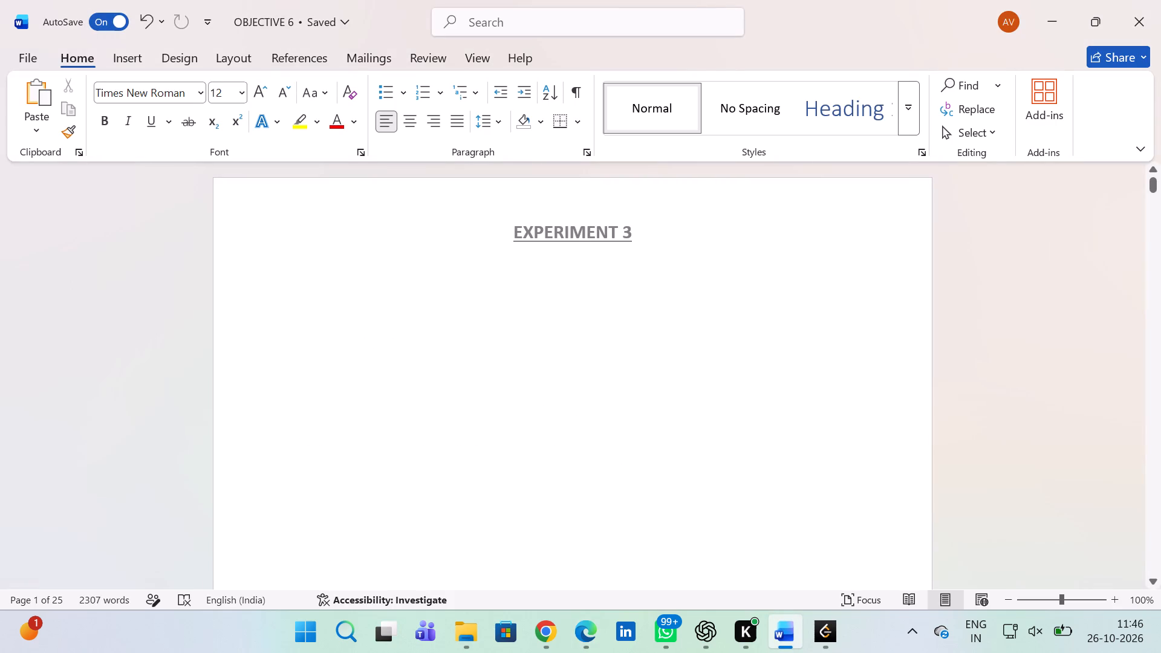
pyautogui.click(311, 256)
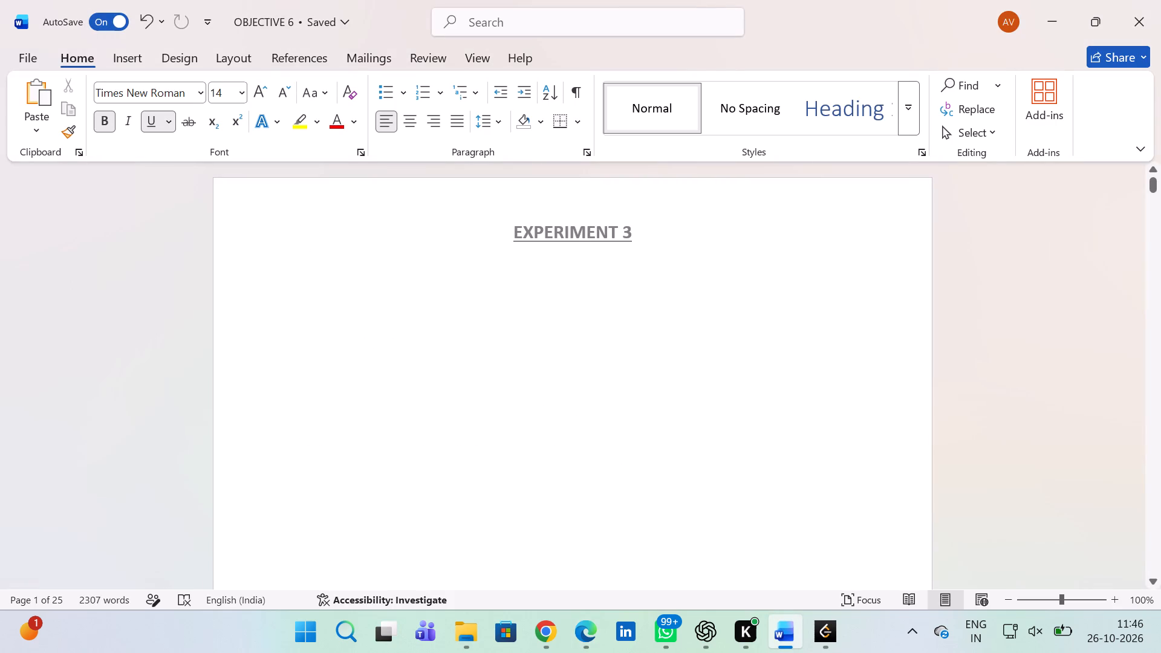
pyautogui.click(313, 268)
pyautogui.doubleClick(313, 268)
pyautogui.hotkey('ctrl', 'v')
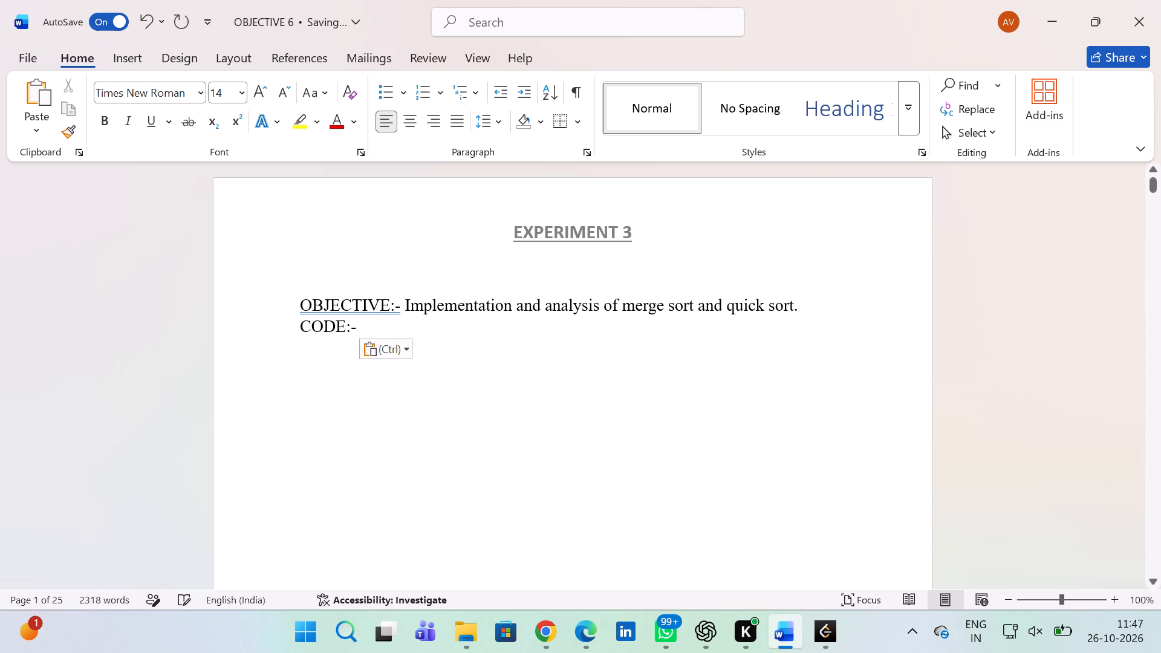
# Make the OBJECTIVE:- and CODE:- labels on the Experiment 3 page bold and underlined.
pyautogui.moveTo(400, 308); pyautogui.dragTo(318, 304)
pyautogui.click(330, 276)
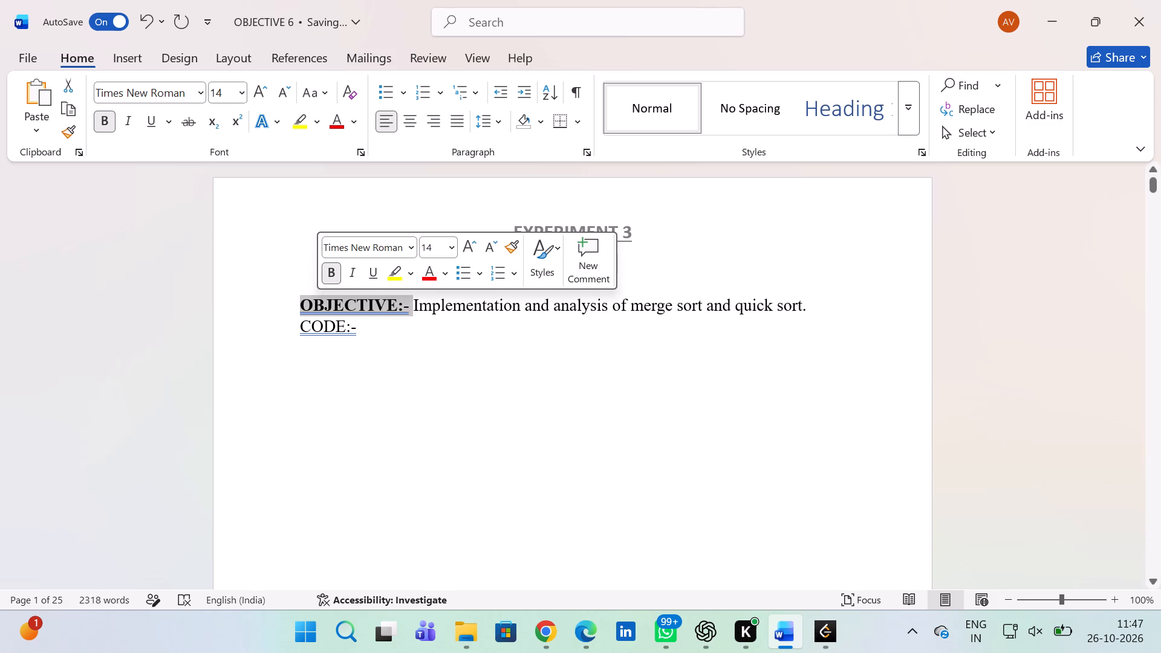
pyautogui.moveTo(366, 333); pyautogui.dragTo(295, 328)
pyautogui.click(346, 301)
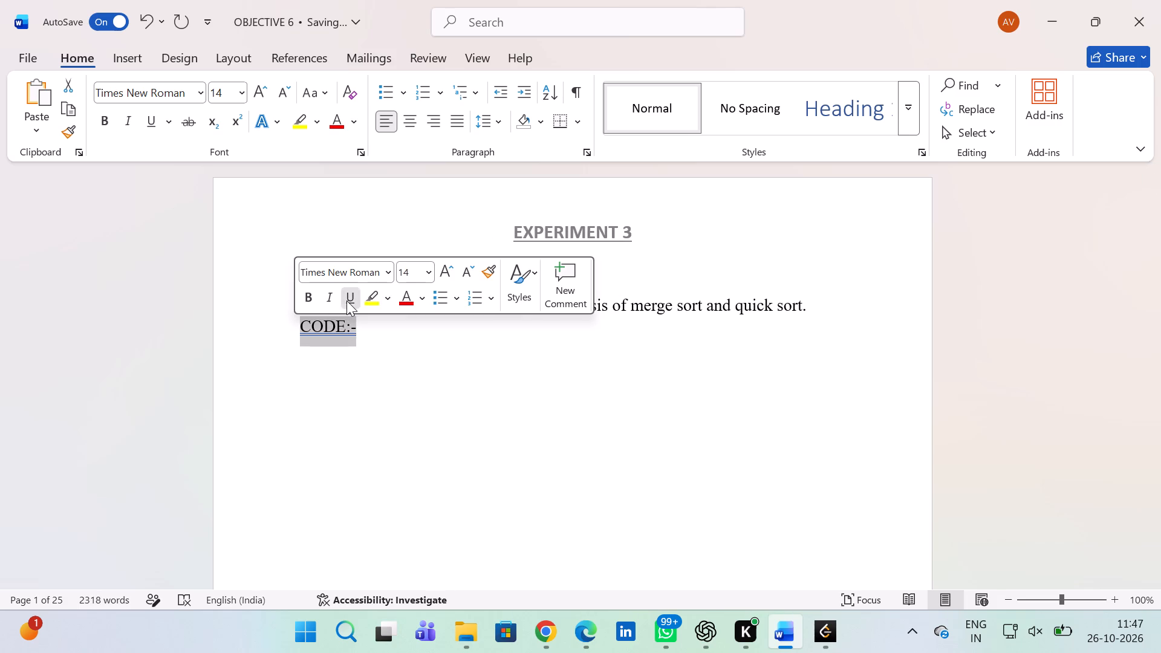
pyautogui.click(312, 301)
pyautogui.click(402, 328)
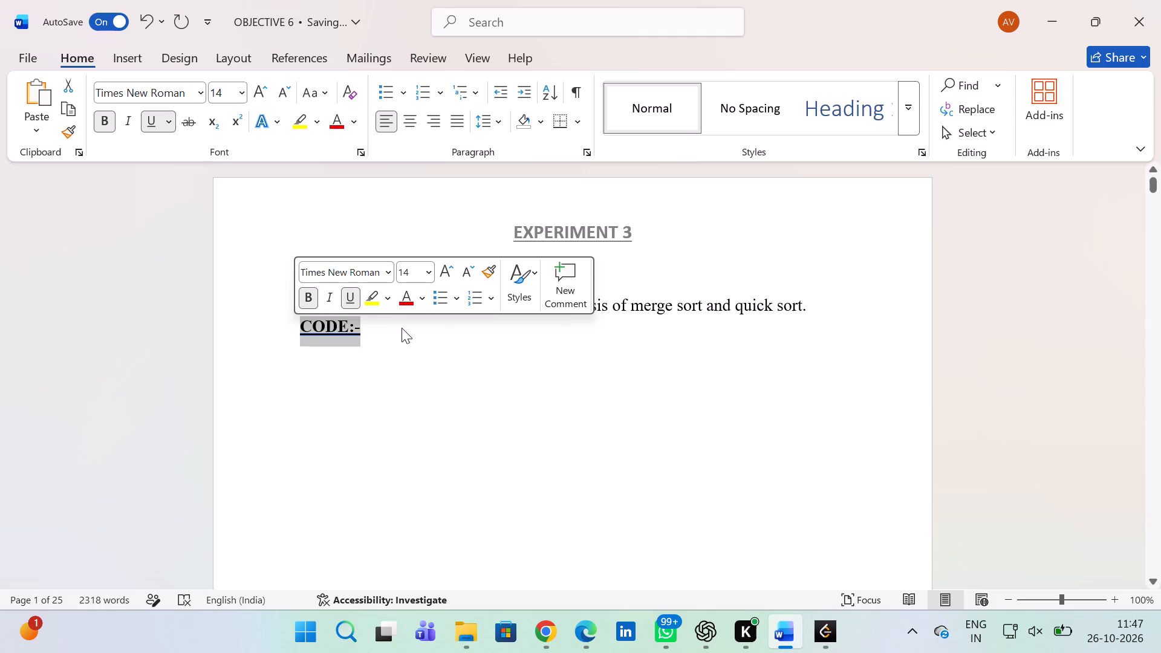
pyautogui.moveTo(408, 304); pyautogui.dragTo(309, 312)
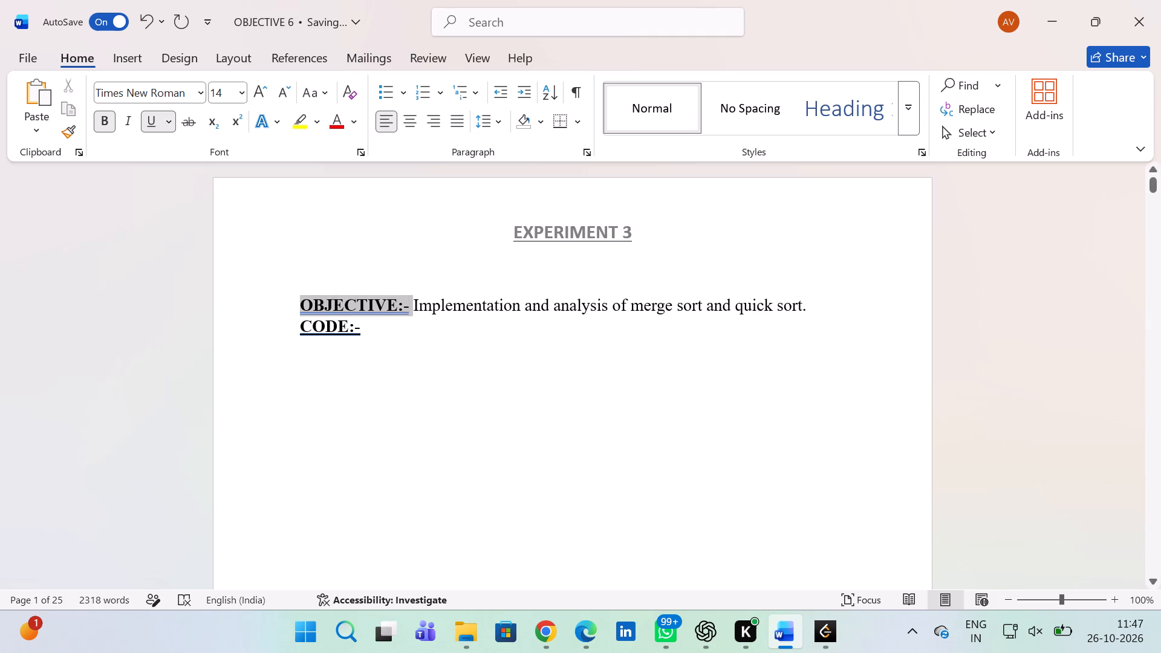
pyautogui.moveTo(309, 312); pyautogui.dragTo(308, 311)
pyautogui.click(357, 279)
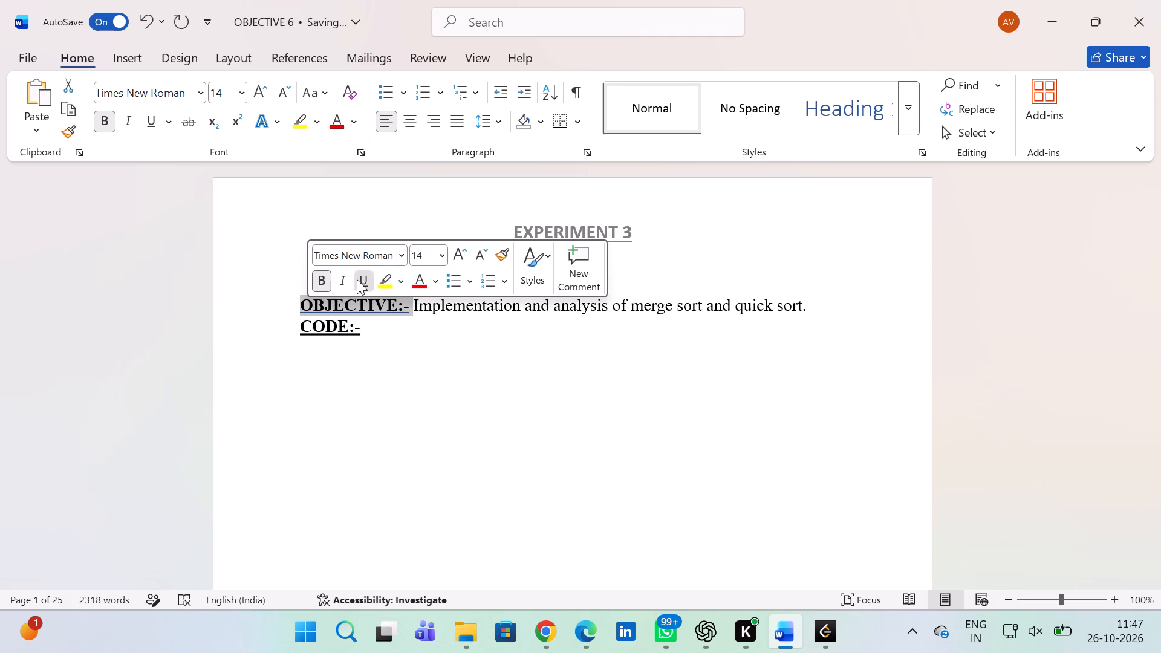
pyautogui.click(421, 342)
# Delete the blank line above the objective on the Experiment 3 page.
pyautogui.click(428, 282)
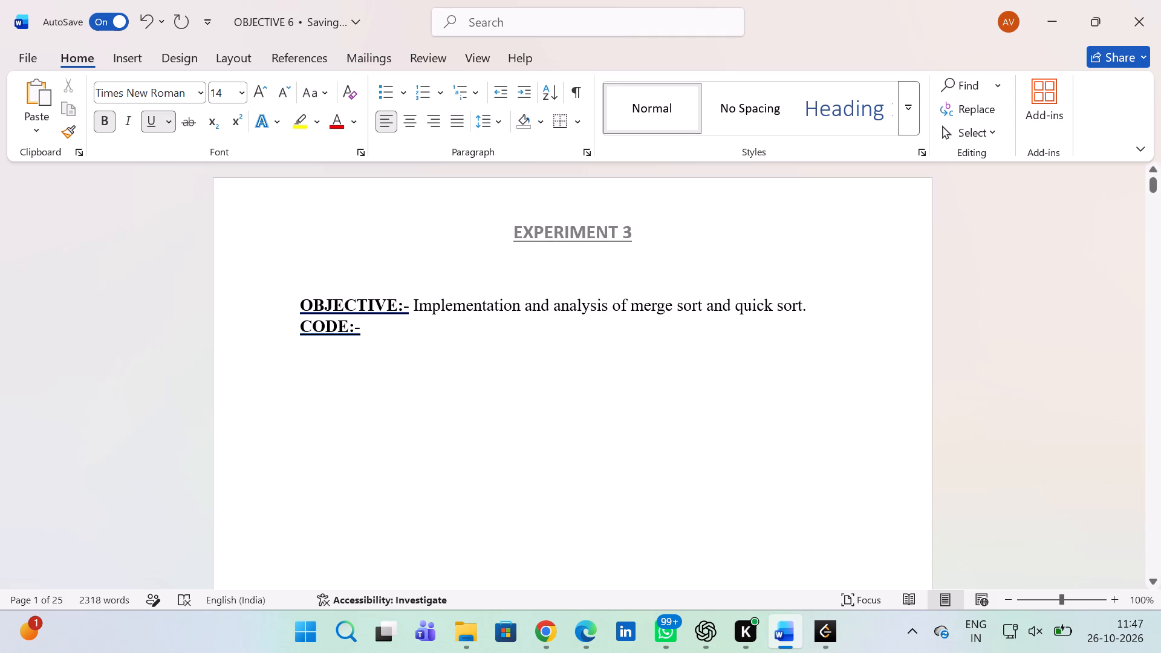
pyautogui.press('BackSpace')
pyautogui.press('BackSpace')
pyautogui.click(298, 303)
pyautogui.press('BackSpace')
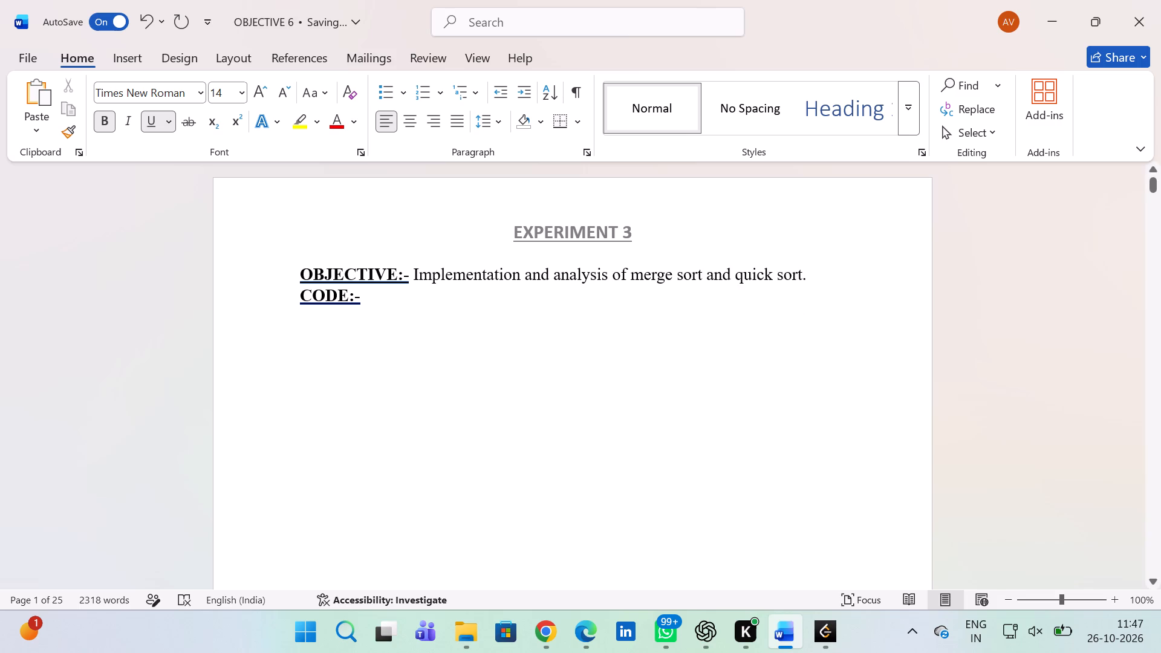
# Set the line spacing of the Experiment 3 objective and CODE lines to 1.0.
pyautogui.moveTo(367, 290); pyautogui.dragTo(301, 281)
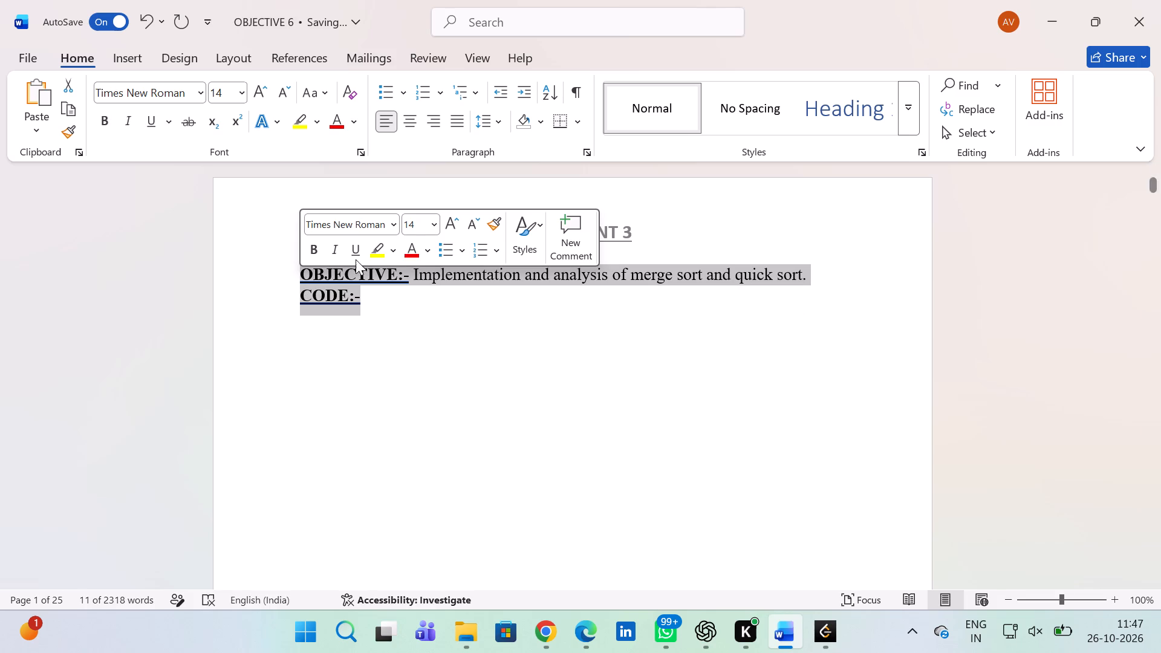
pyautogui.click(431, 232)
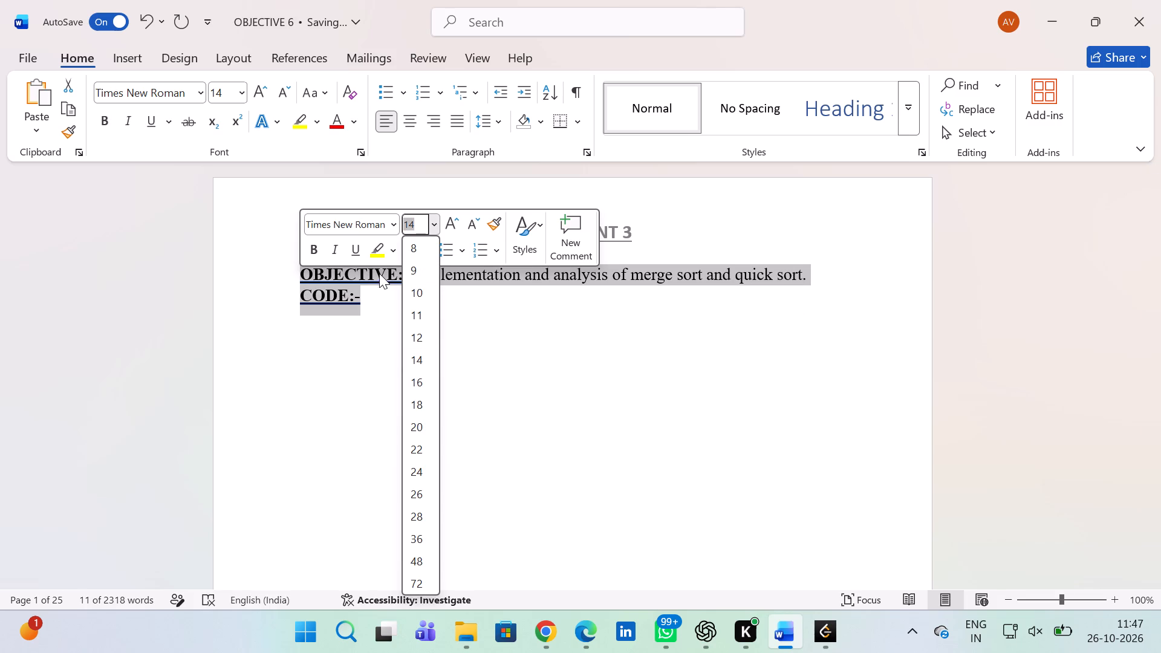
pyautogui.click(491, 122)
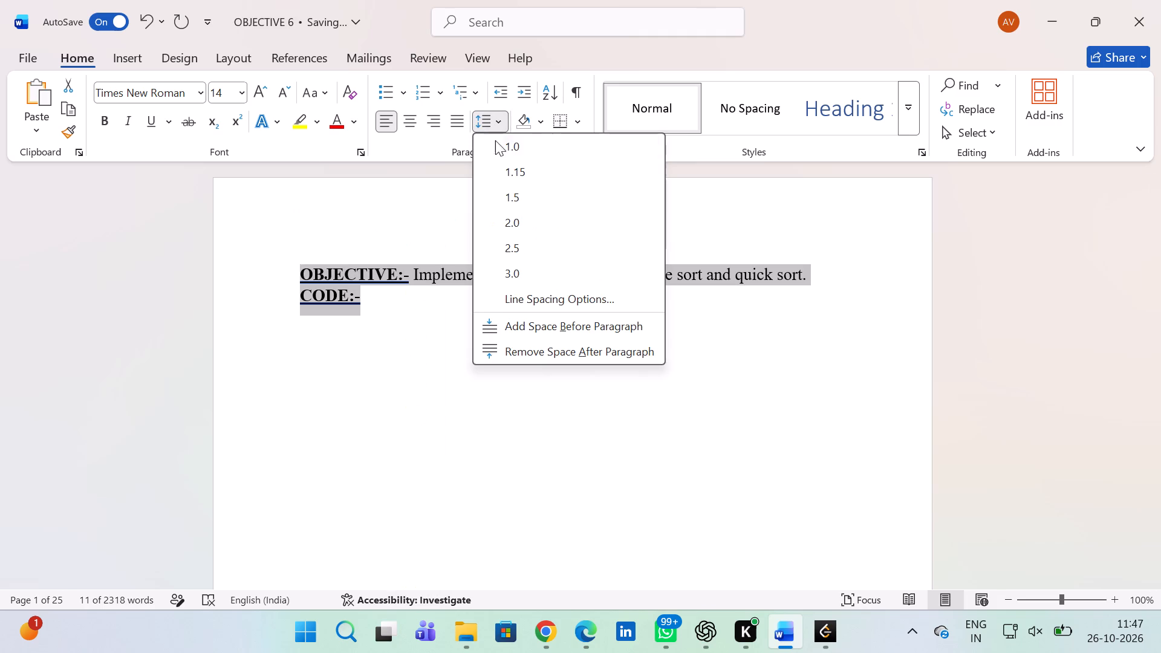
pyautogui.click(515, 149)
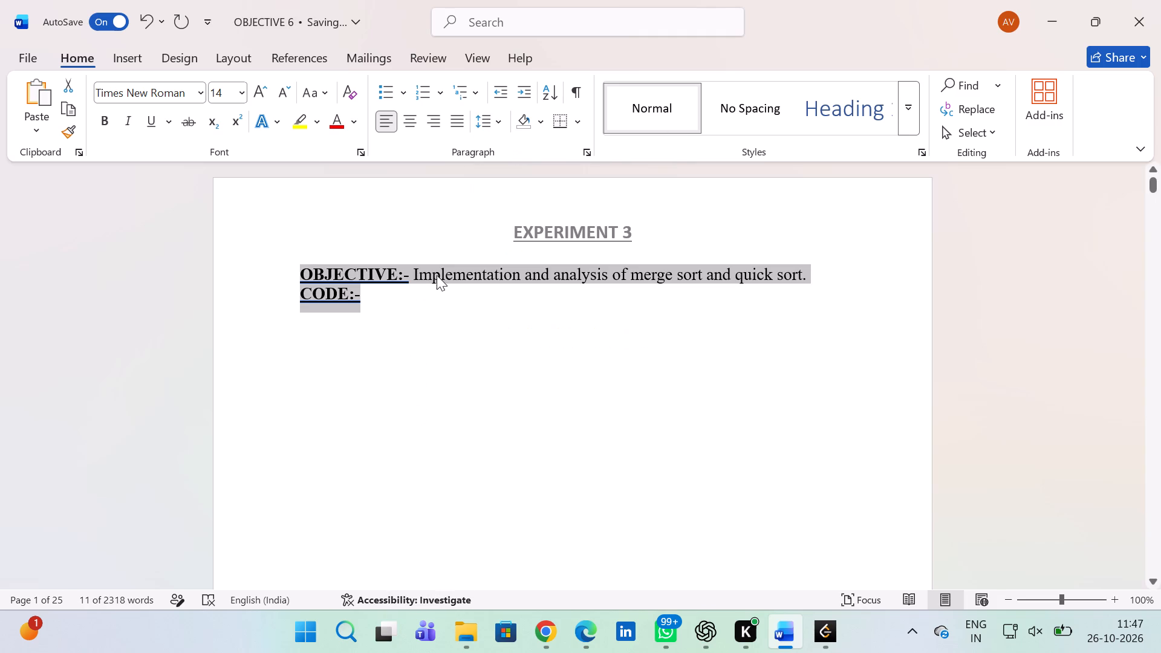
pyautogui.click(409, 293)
# Set the line spacing of the Experiment 3 objective and CODE lines to 1.5.
pyautogui.scroll(-5, 409, 293)
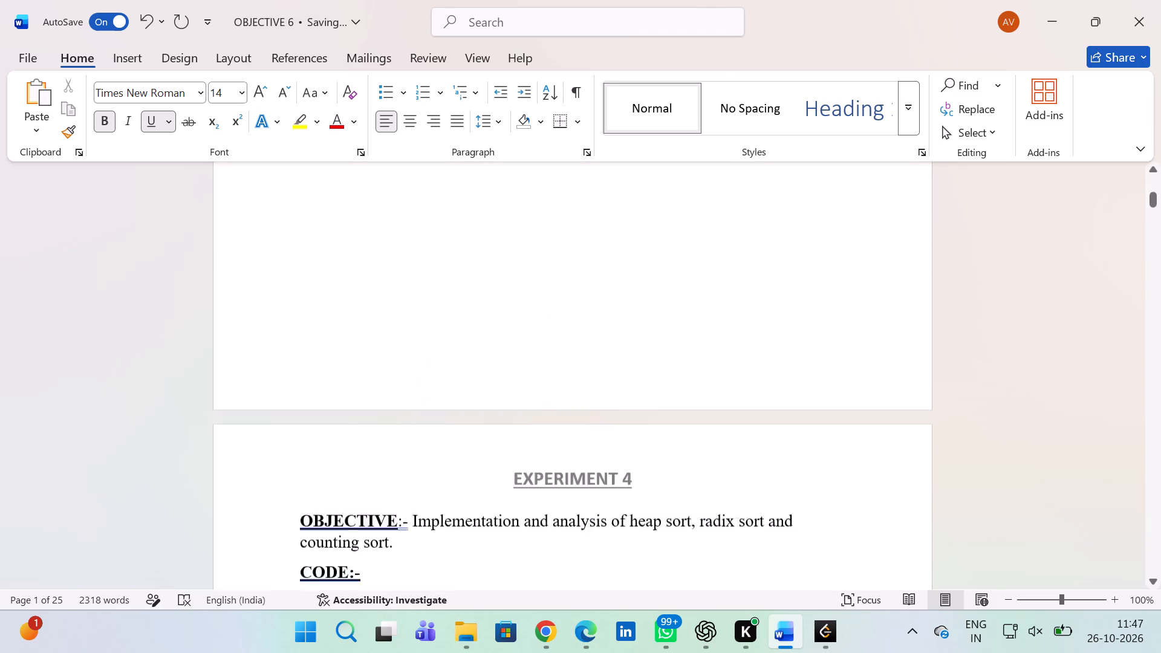
pyautogui.scroll(2, 409, 293)
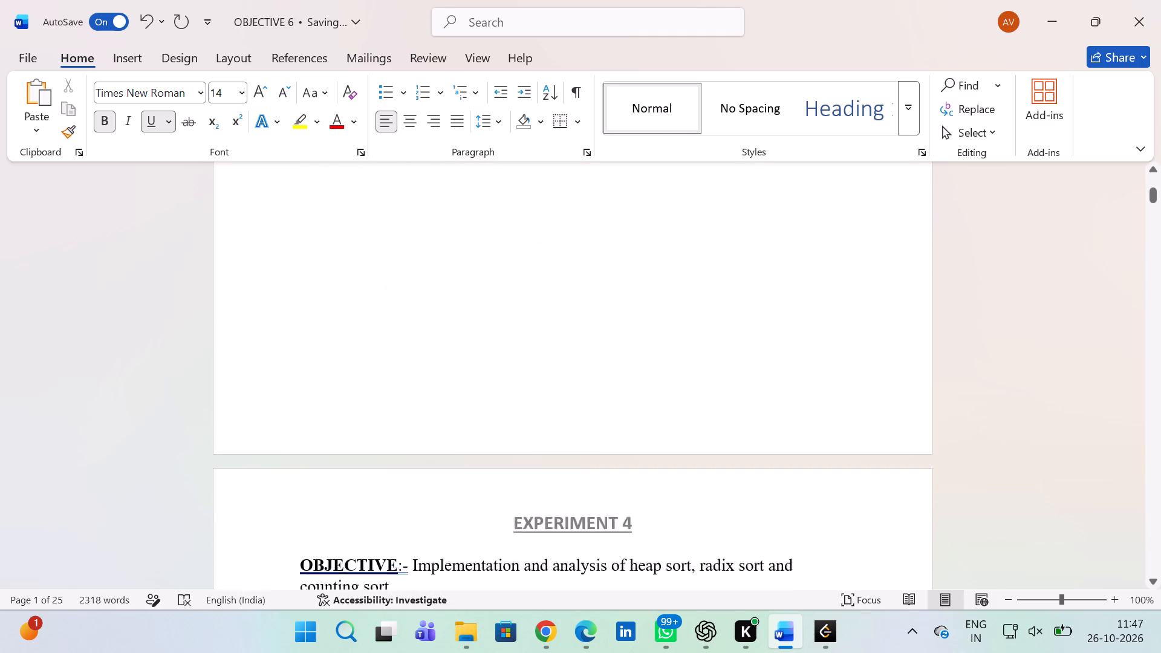
pyautogui.scroll(1, 409, 293)
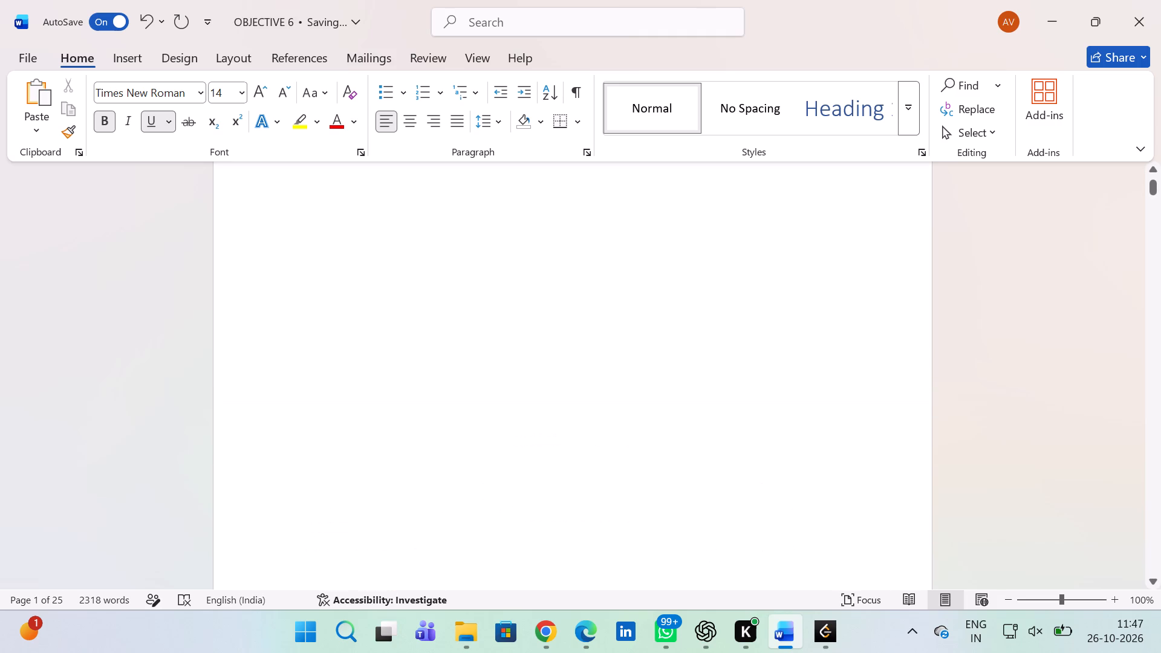
pyautogui.scroll(2, 409, 293)
pyautogui.moveTo(387, 301); pyautogui.dragTo(285, 278)
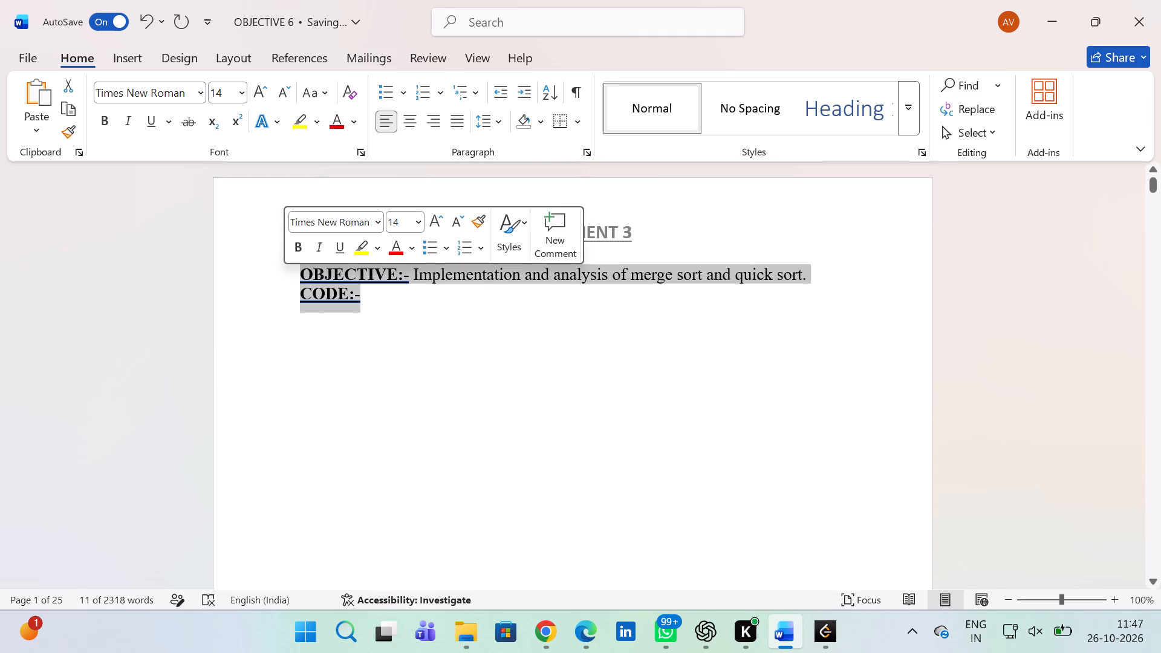
pyautogui.click(499, 122)
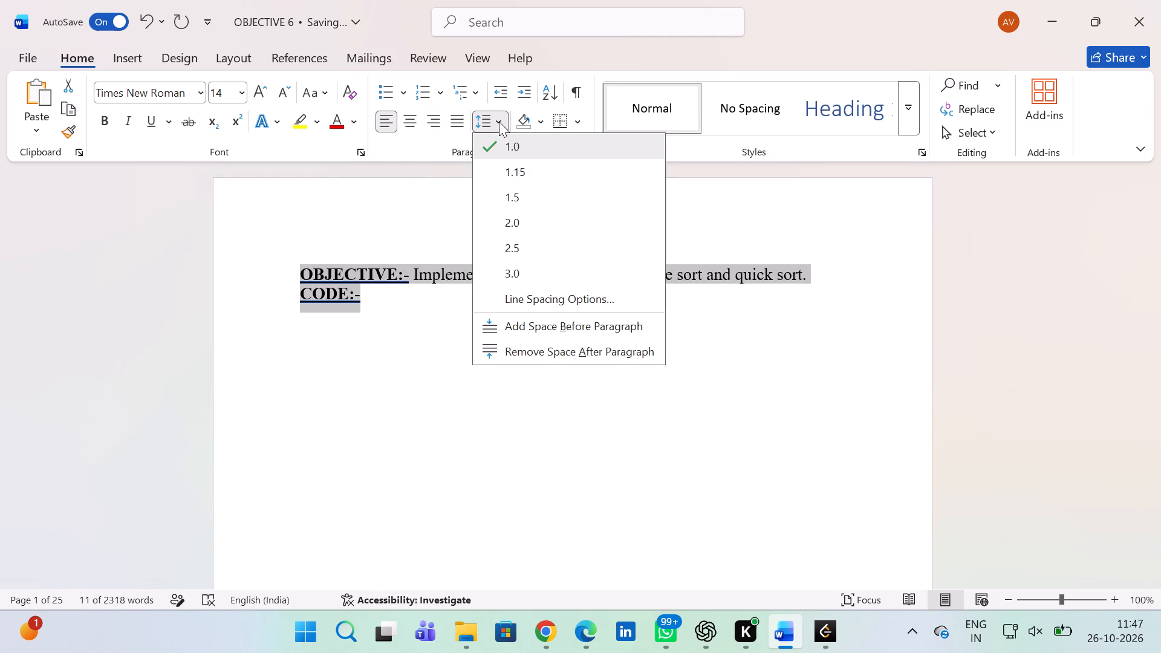
pyautogui.click(509, 197)
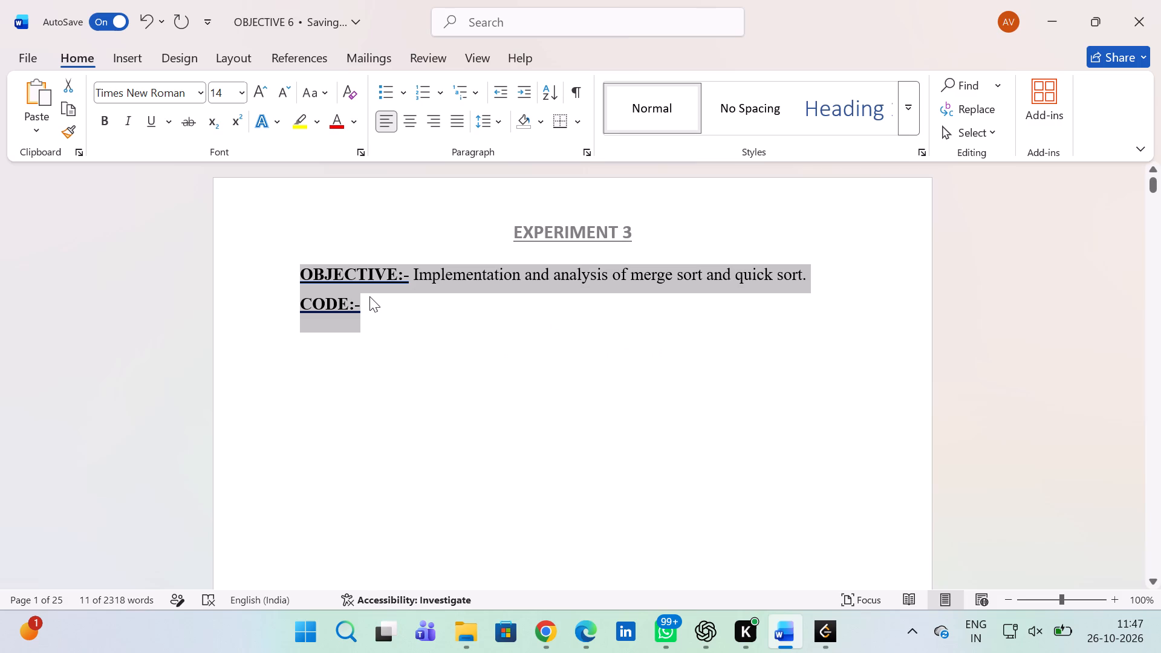
# Add an empty line below the CODE heading for the program code.
pyautogui.click(369, 296)
pyautogui.press('Return')
pyautogui.press('Return')
pyautogui.press('Return')
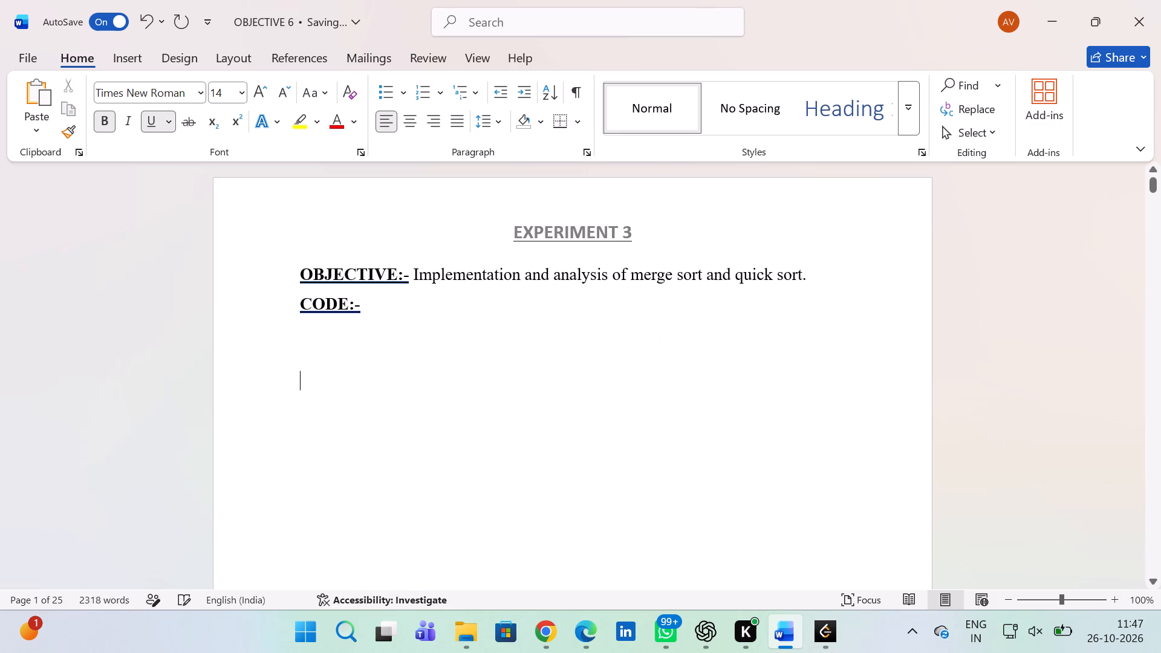
pyautogui.press('BackSpace')
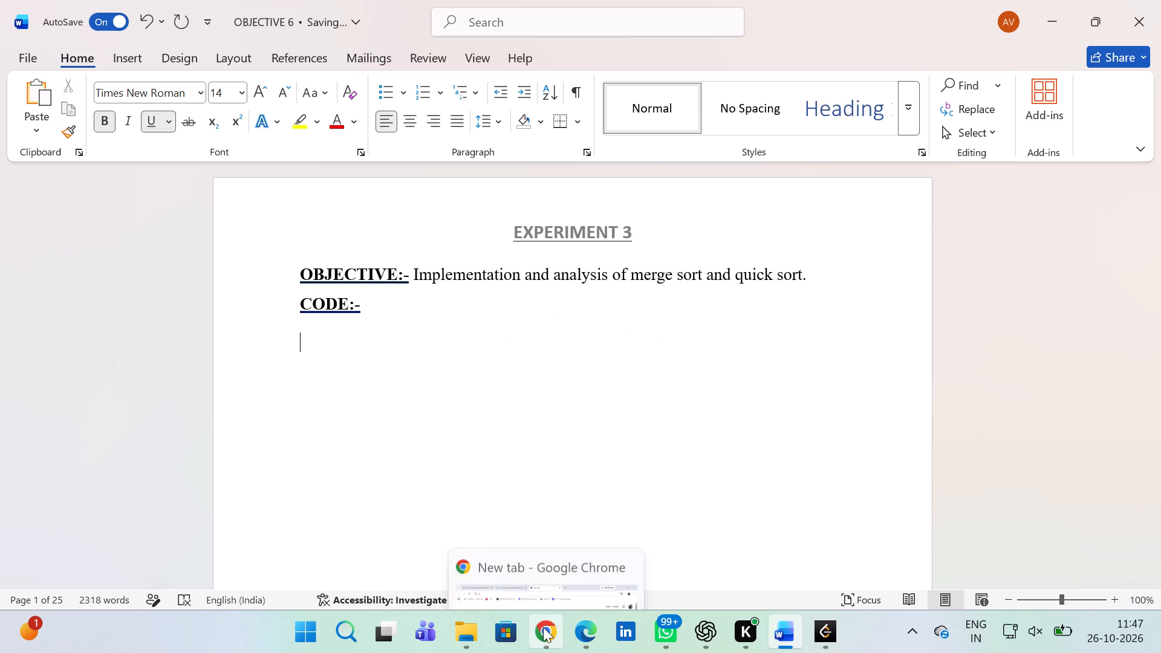
# Switch to the OBJECTIVE1 (1) PDF in Edge and copy the entire merge sort and quick sort code, from #include <stdio.h> to the final closing brace.
pyautogui.click(598, 631)
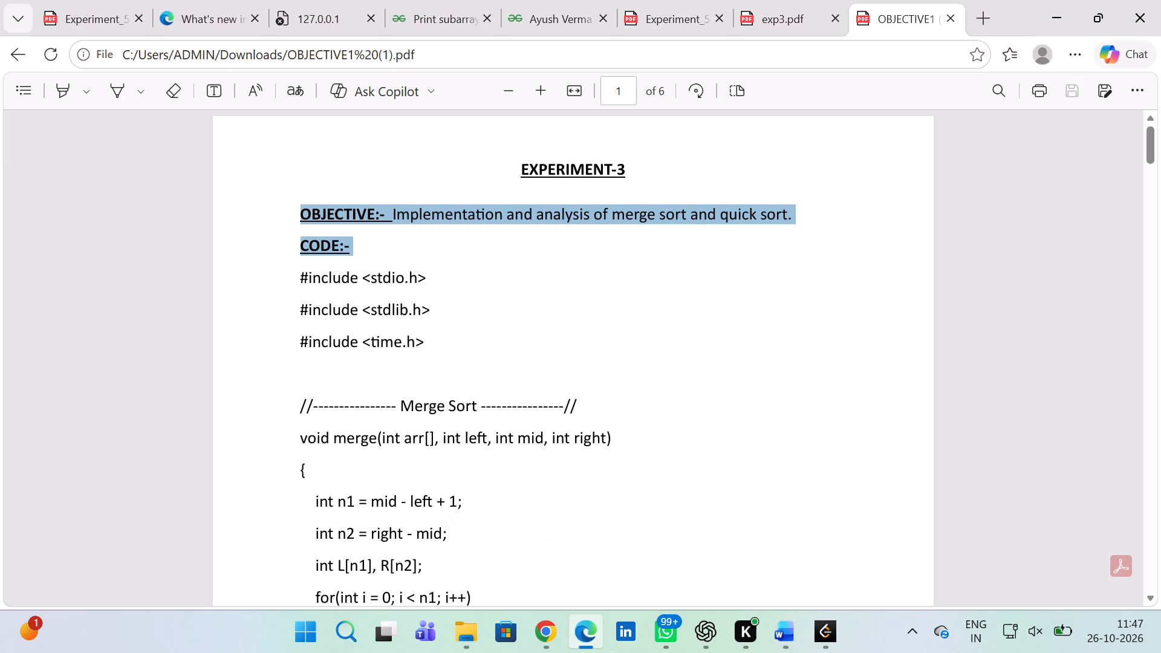
pyautogui.moveTo(294, 281); pyautogui.dragTo(459, 581)
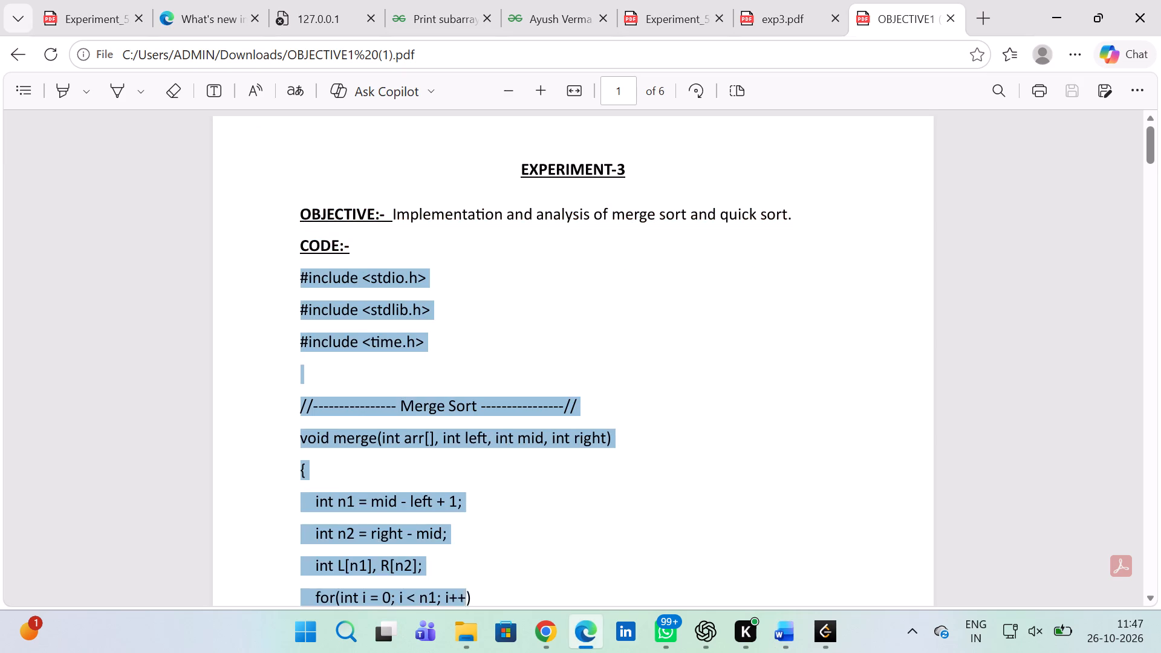
pyautogui.moveTo(459, 581); pyautogui.dragTo(454, 652)
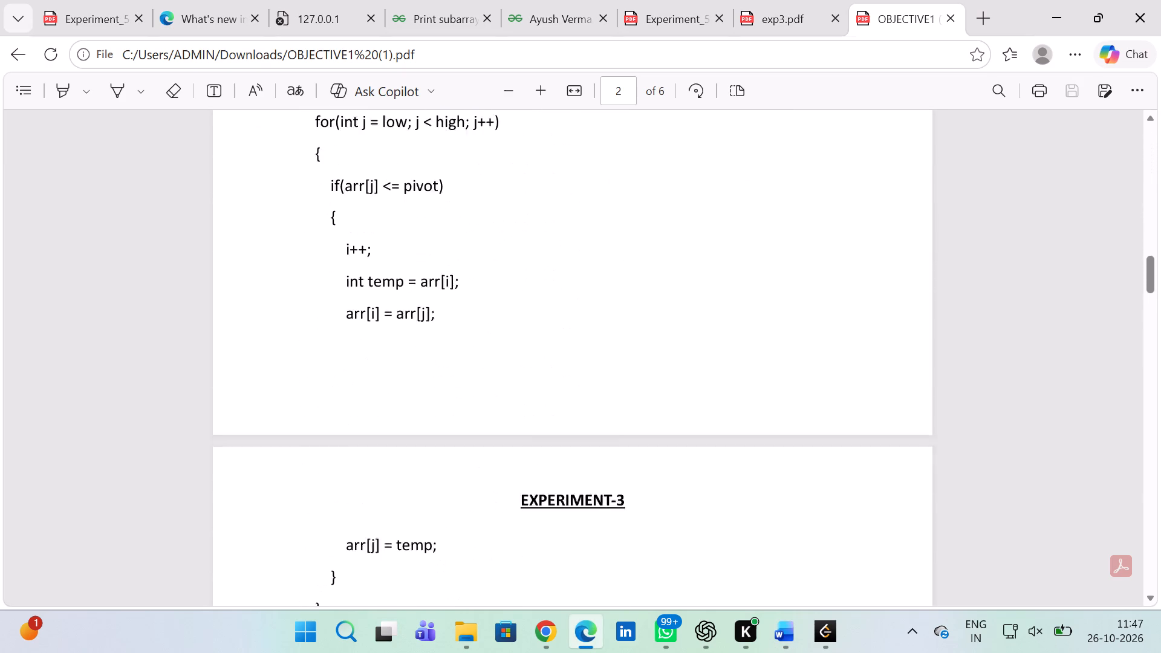
pyautogui.moveTo(454, 652); pyautogui.dragTo(450, 652)
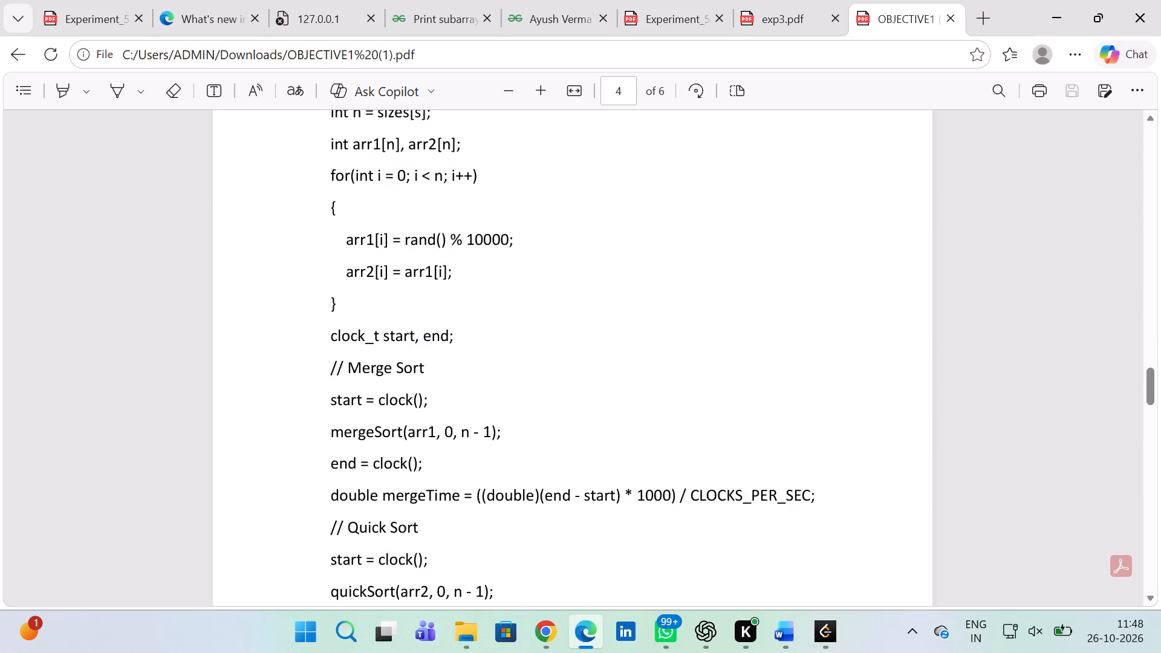
pyautogui.moveTo(450, 652); pyautogui.dragTo(398, 348)
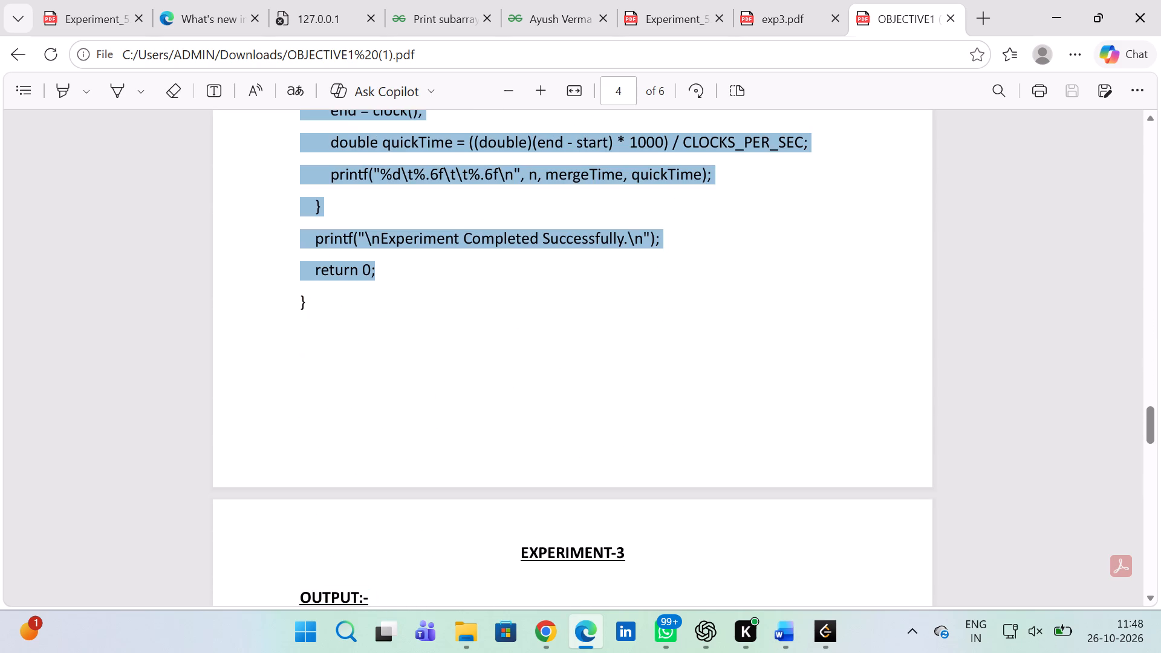
pyautogui.moveTo(398, 348); pyautogui.dragTo(392, 360)
pyautogui.hotkey('ctrl', 'c')
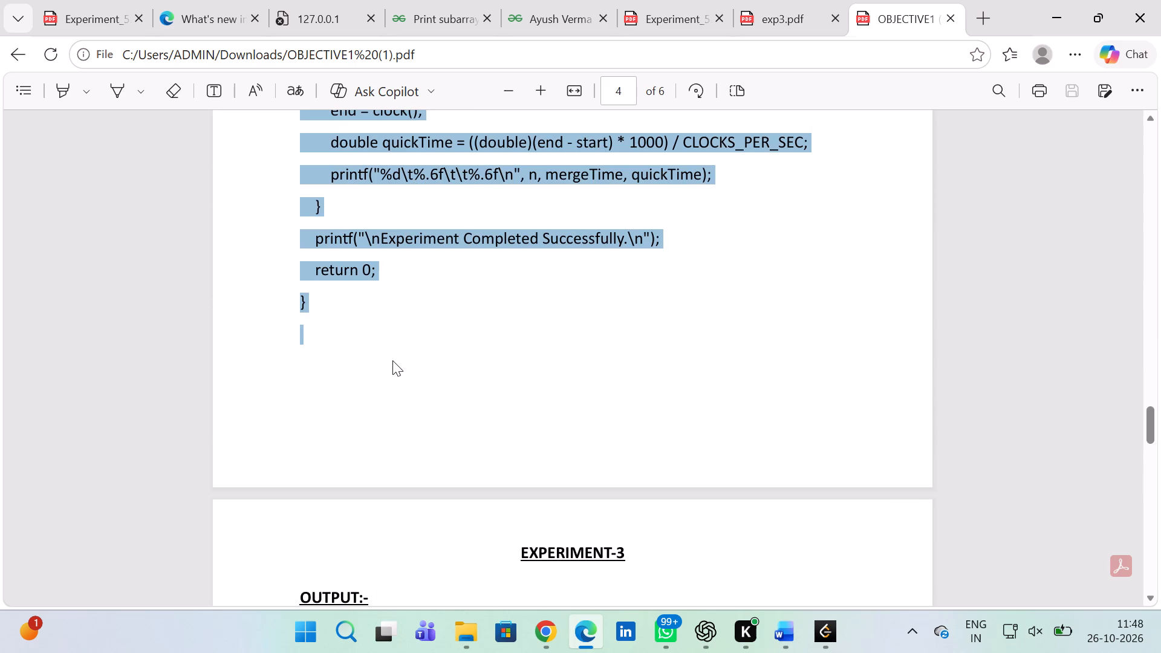
pyautogui.click(392, 360)
# Switch to Word and paste the copied code below the CODE heading at size 12, without bold or underline.
pyautogui.click(775, 635)
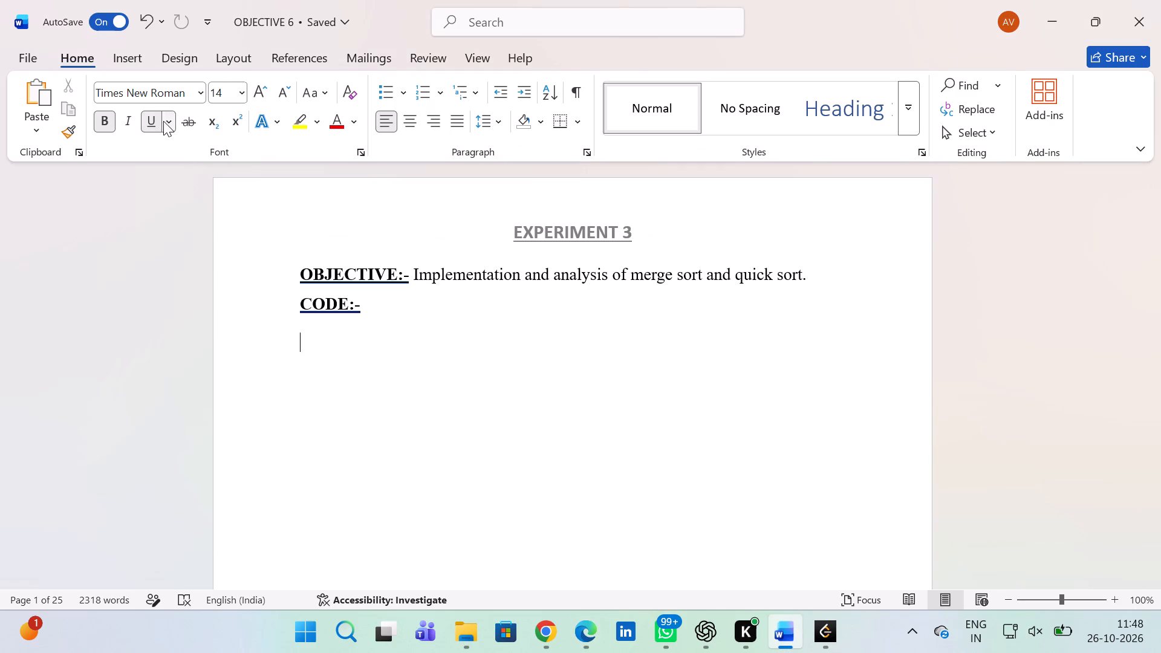
pyautogui.click(145, 121)
pyautogui.click(104, 128)
pyautogui.click(241, 93)
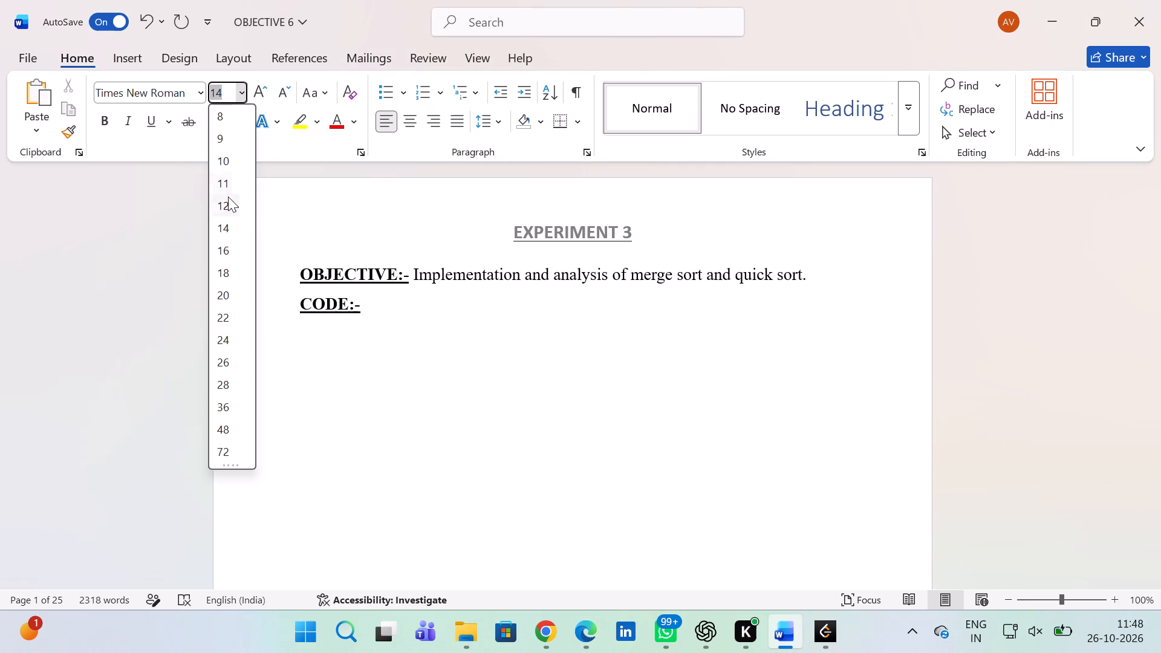
pyautogui.click(228, 203)
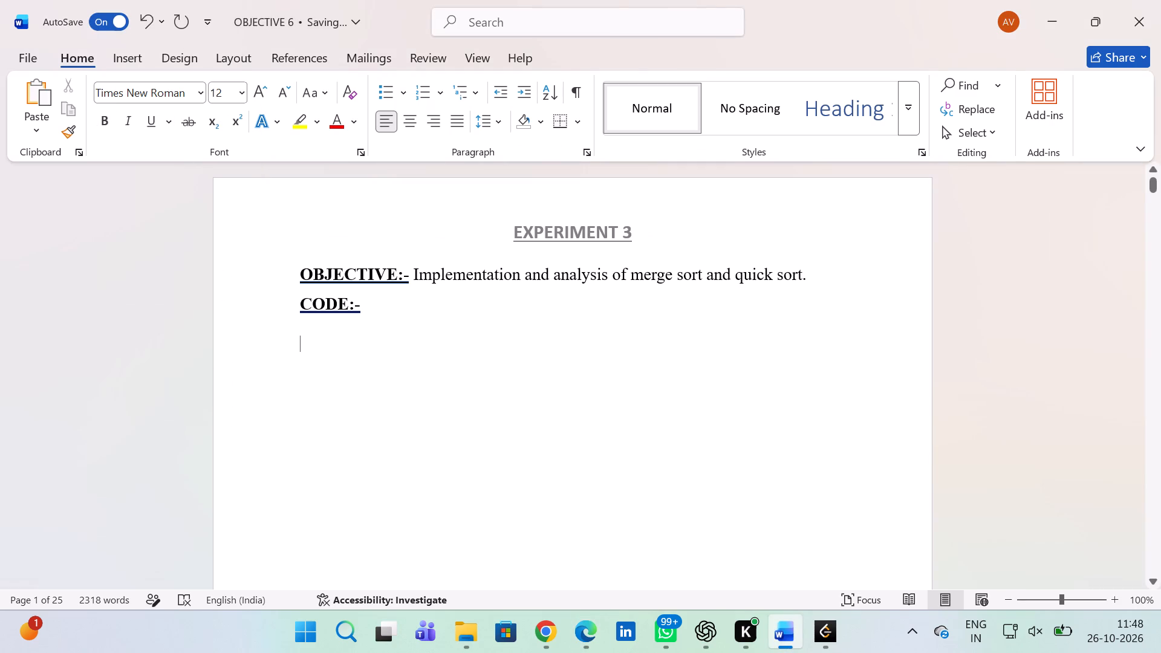
pyautogui.hotkey('ctrl', 'v')
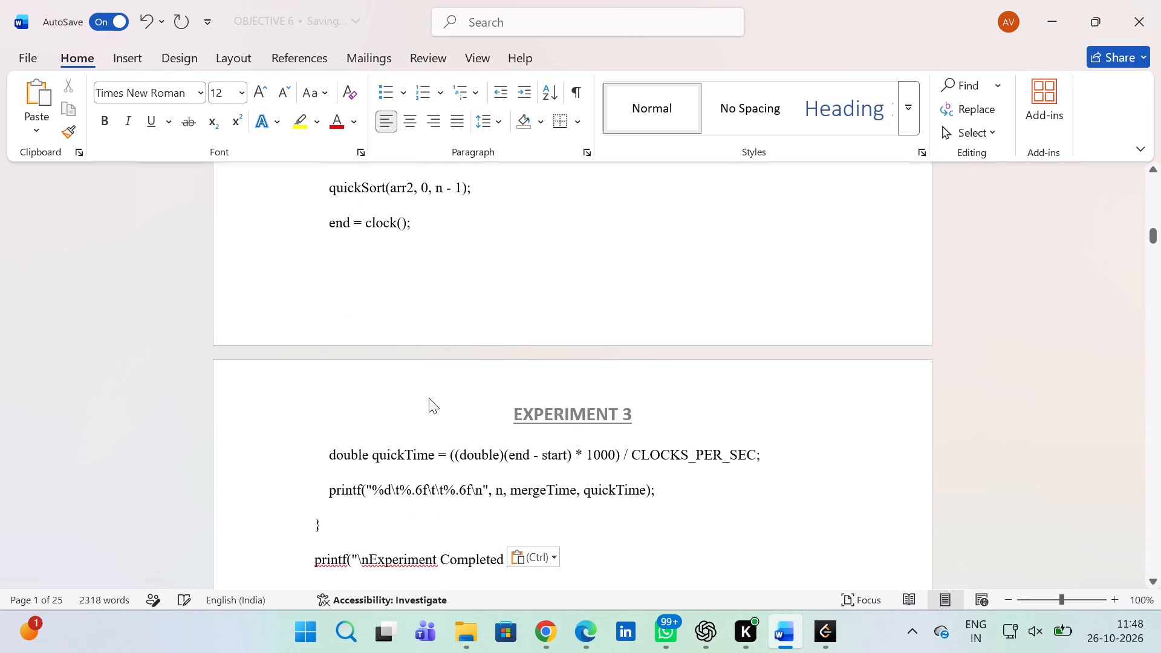
# Delete the printf("EXPERIMENT:-3\n"); line from main(), keeping the Roll No. and Size printf statements on separate lines.
pyautogui.scroll(-1, 525, 451)
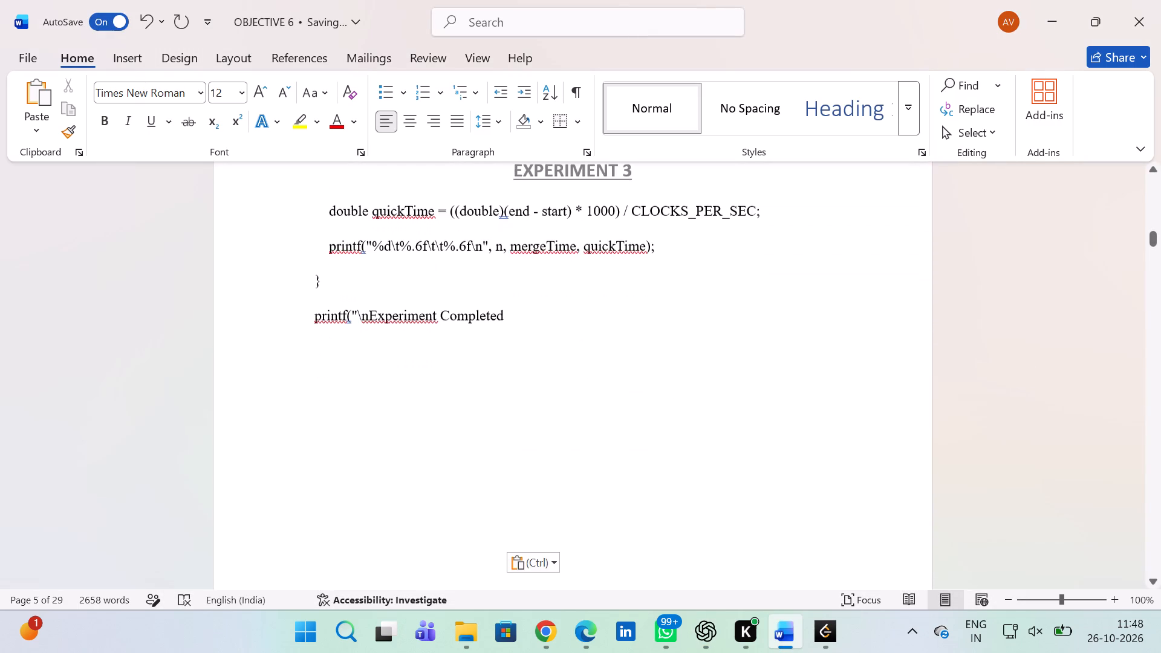
pyautogui.scroll(5, 525, 451)
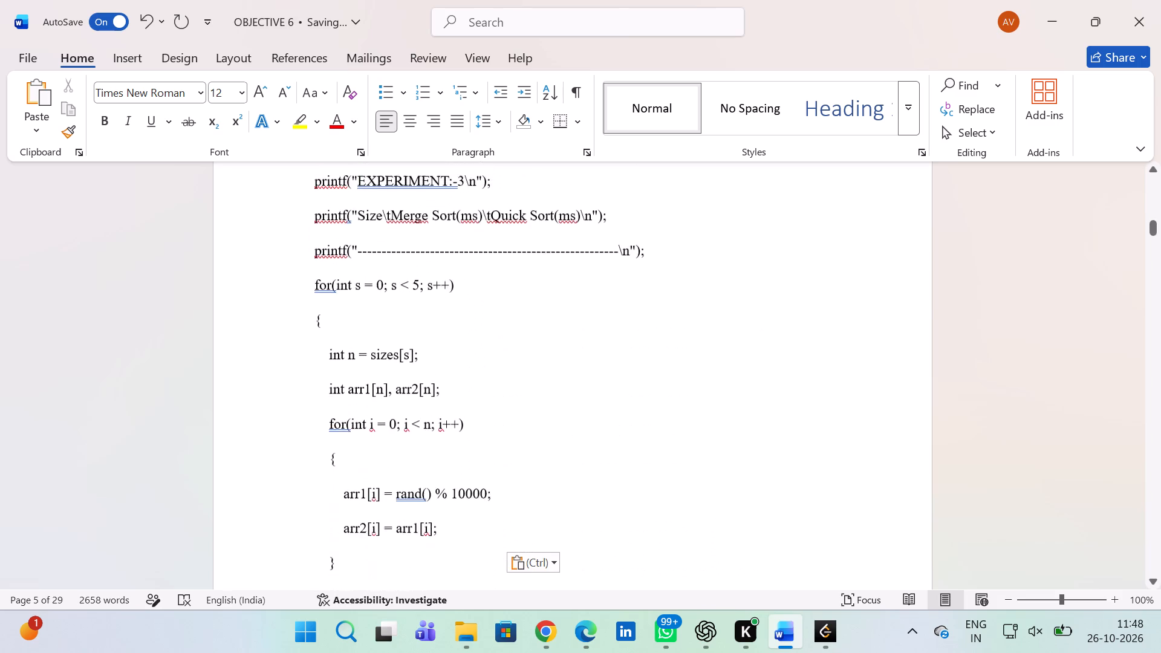
pyautogui.scroll(2, 525, 451)
pyautogui.scroll(-2, 525, 451)
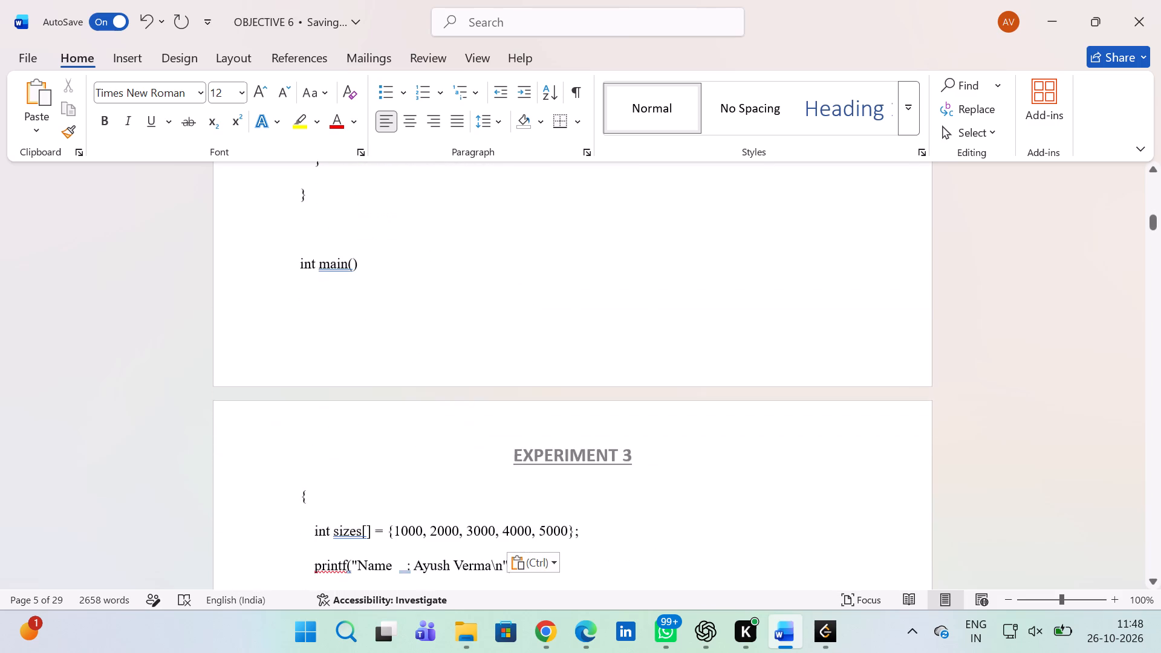
pyautogui.scroll(-1, 525, 451)
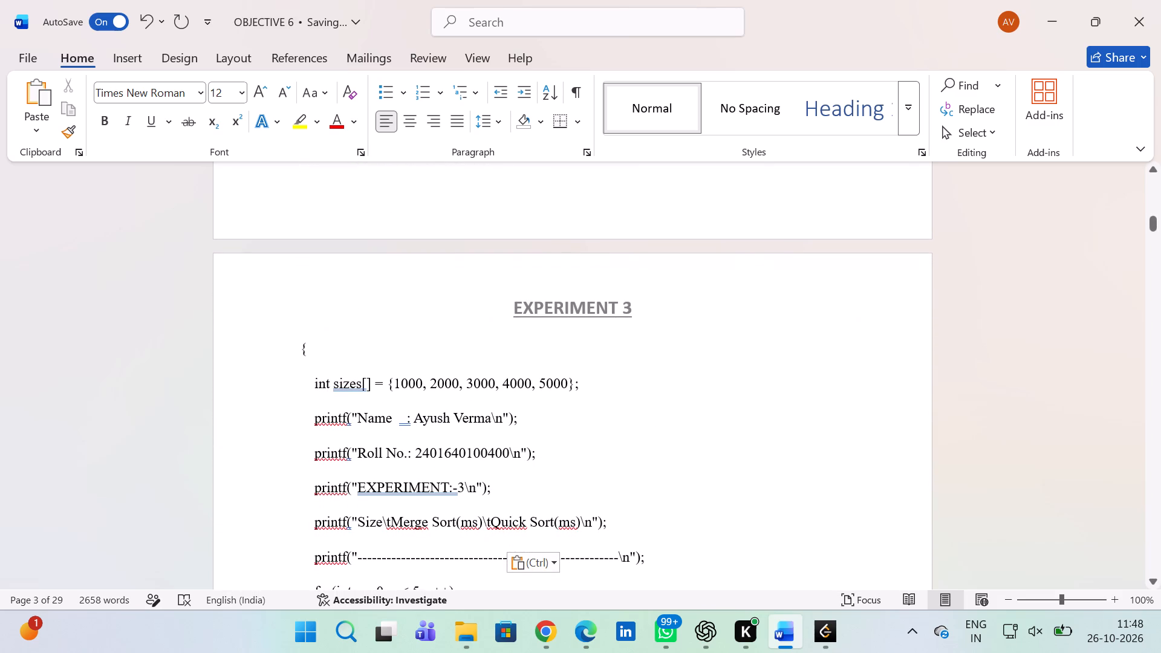
pyautogui.moveTo(499, 488); pyautogui.dragTo(296, 494)
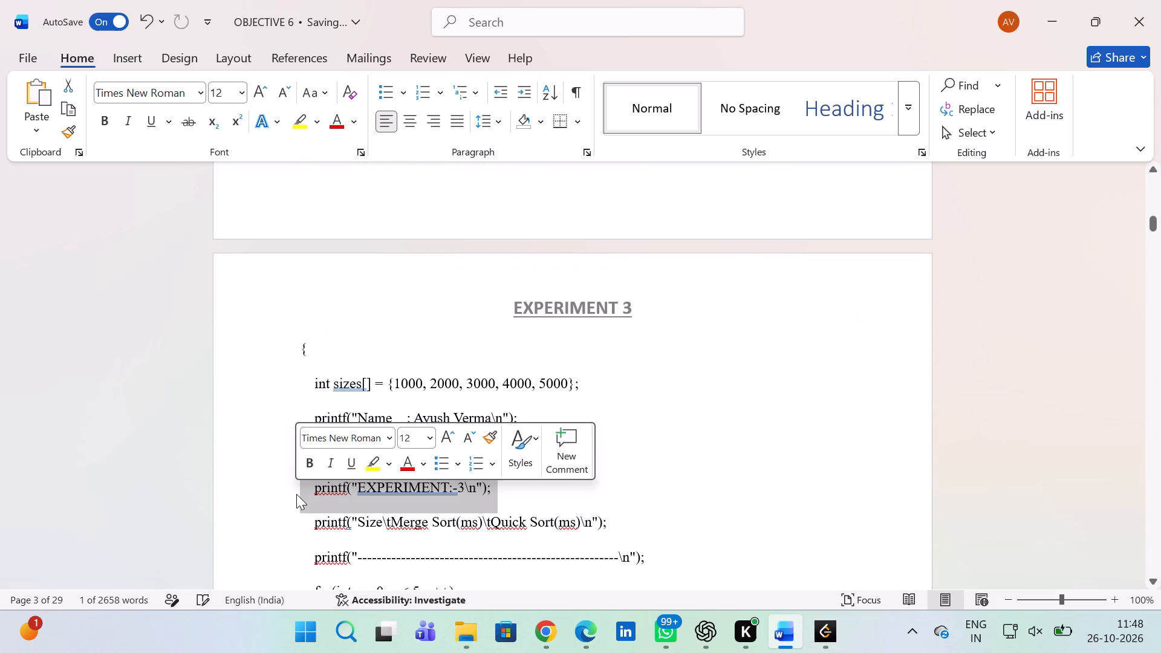
pyautogui.press('BackSpace')
pyautogui.press('BackSpace')
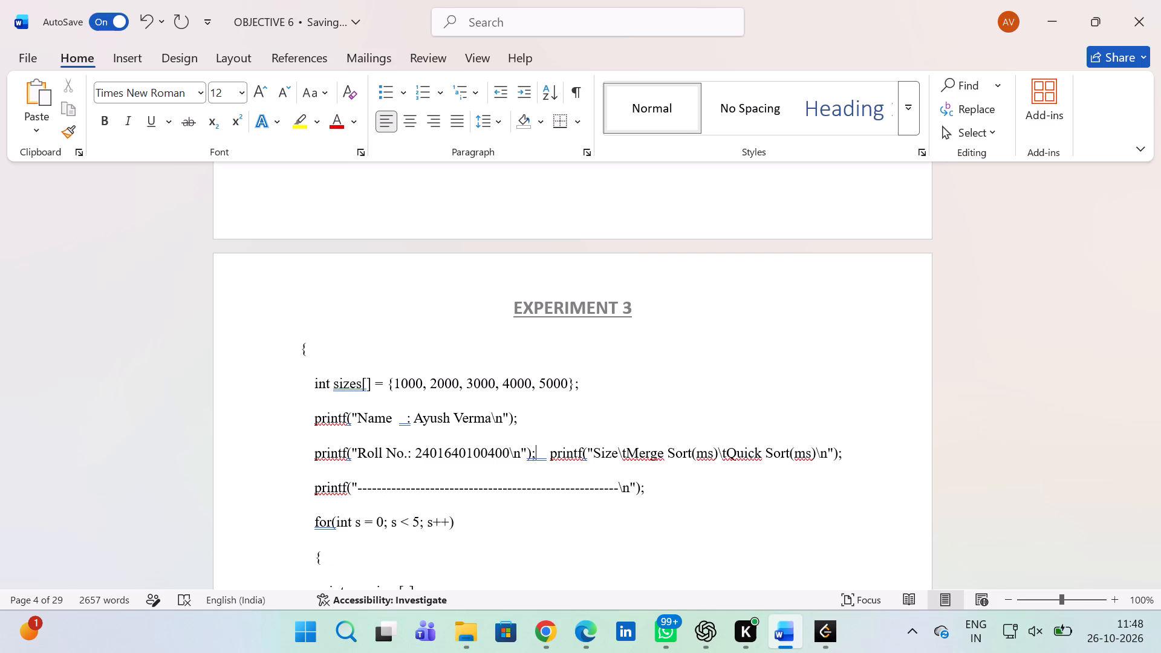
pyautogui.press('Return')
# Examine the pasted Experiment 3 code from its last page back to the merge function.
pyautogui.scroll(-6, 372, 519)
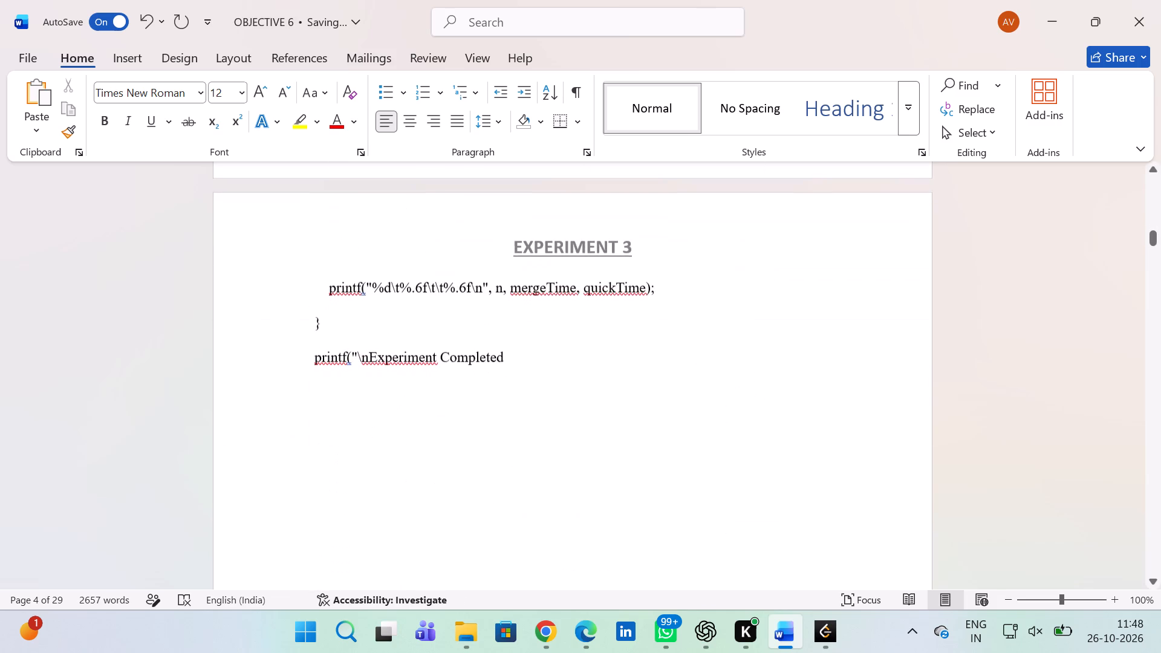
pyautogui.scroll(-1, 372, 519)
pyautogui.scroll(3, 372, 519)
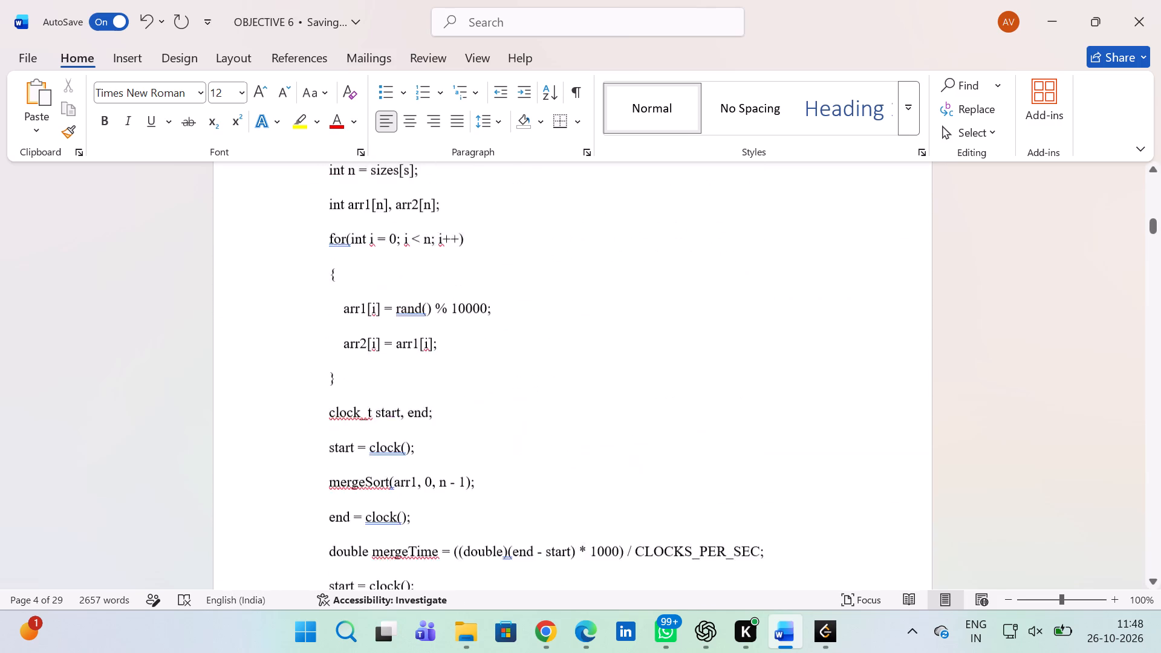
pyautogui.scroll(5, 372, 519)
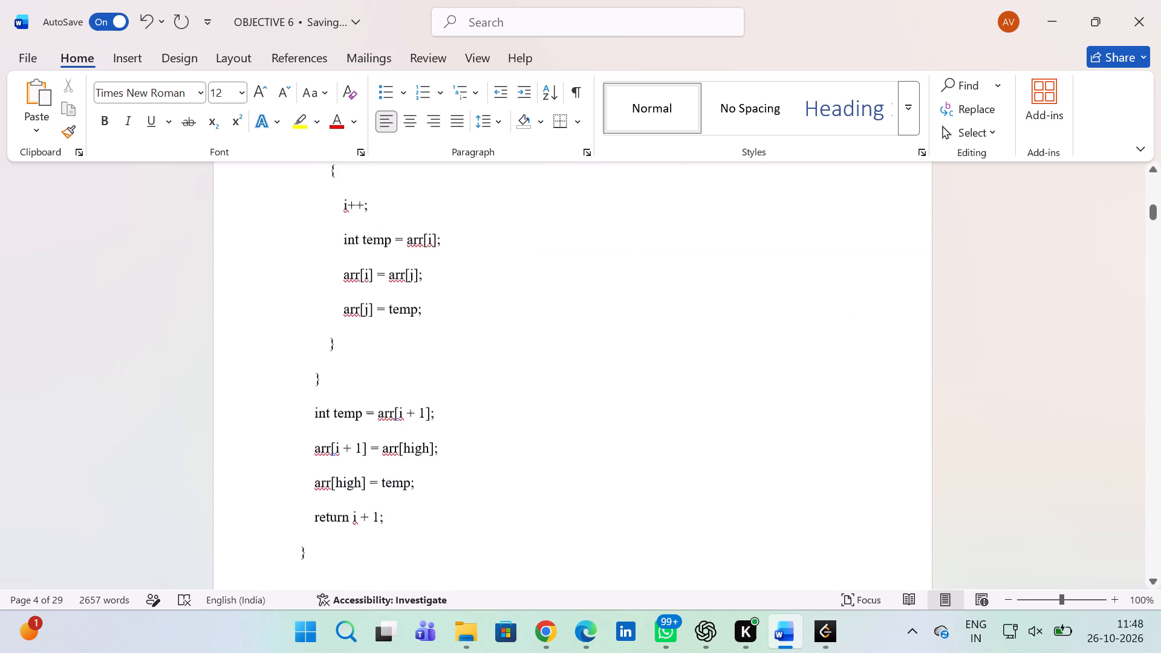
pyautogui.scroll(4, 372, 519)
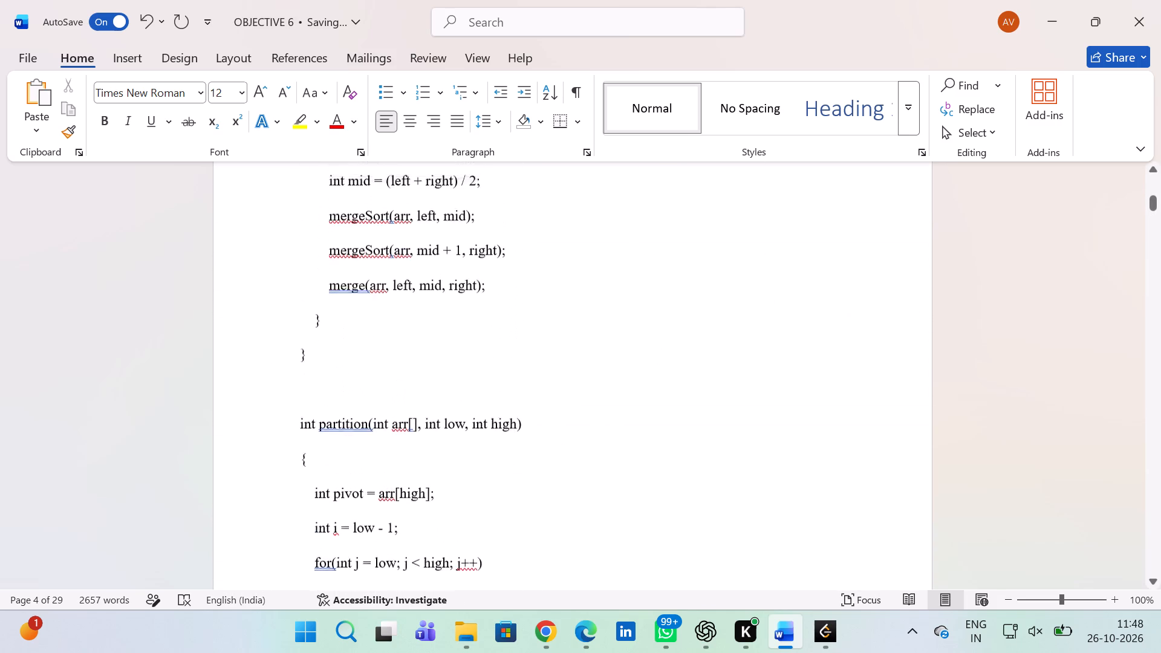
pyautogui.scroll(5, 372, 519)
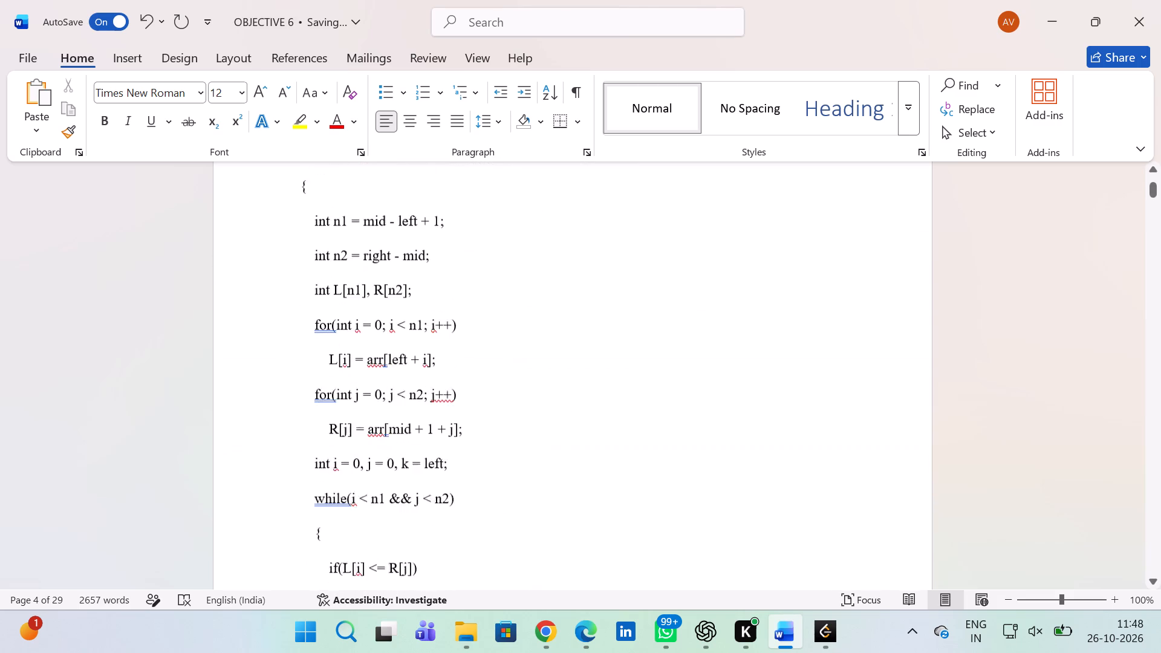
# Remove the blank lines above void merge and between the CODE heading and #include <stdio.h>.
pyautogui.scroll(1, 372, 519)
pyautogui.scroll(-2, 372, 519)
pyautogui.scroll(1, 372, 519)
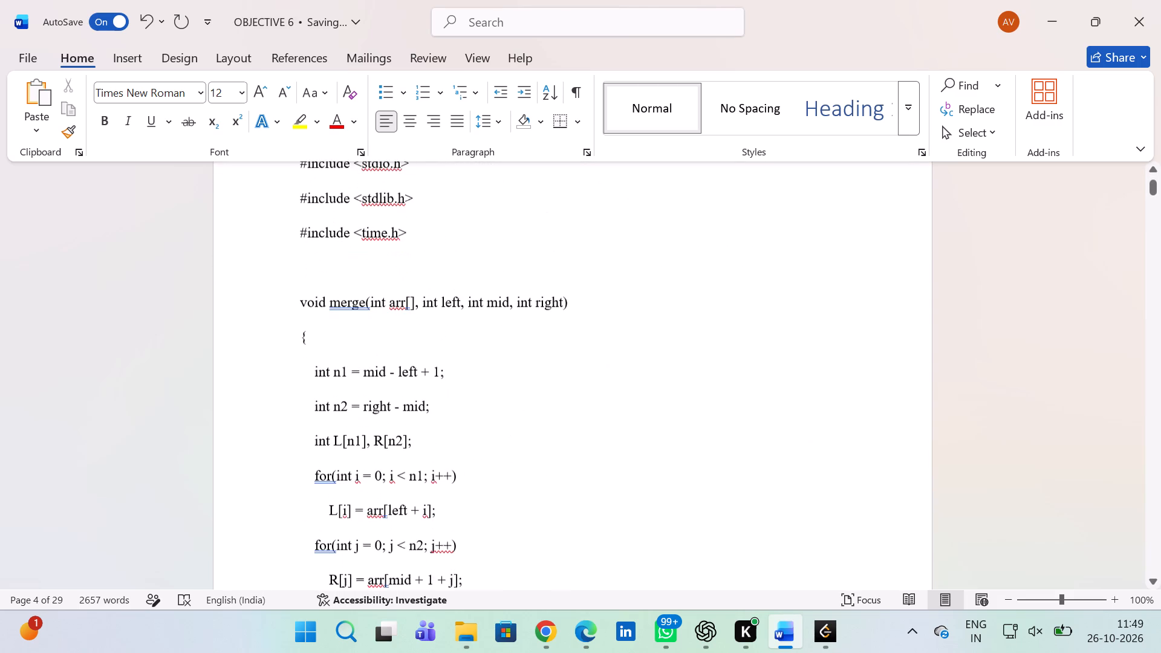
pyautogui.click(314, 282)
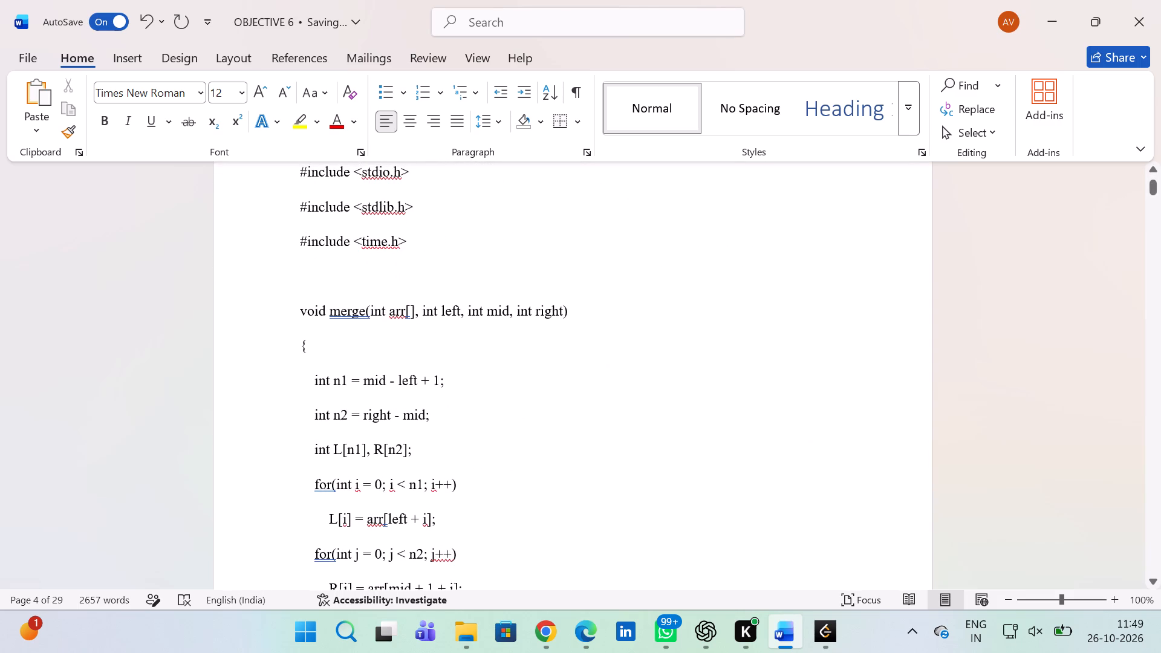
pyautogui.press('BackSpace')
pyautogui.scroll(1, 343, 163)
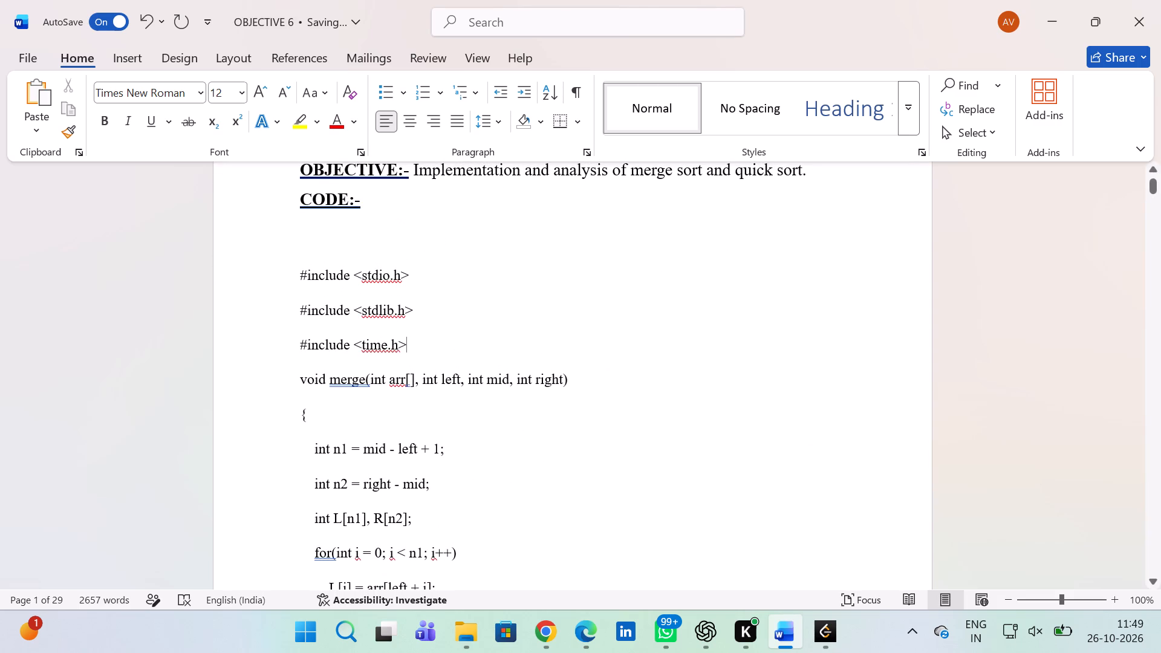
pyautogui.click(310, 259)
pyautogui.press('BackSpace')
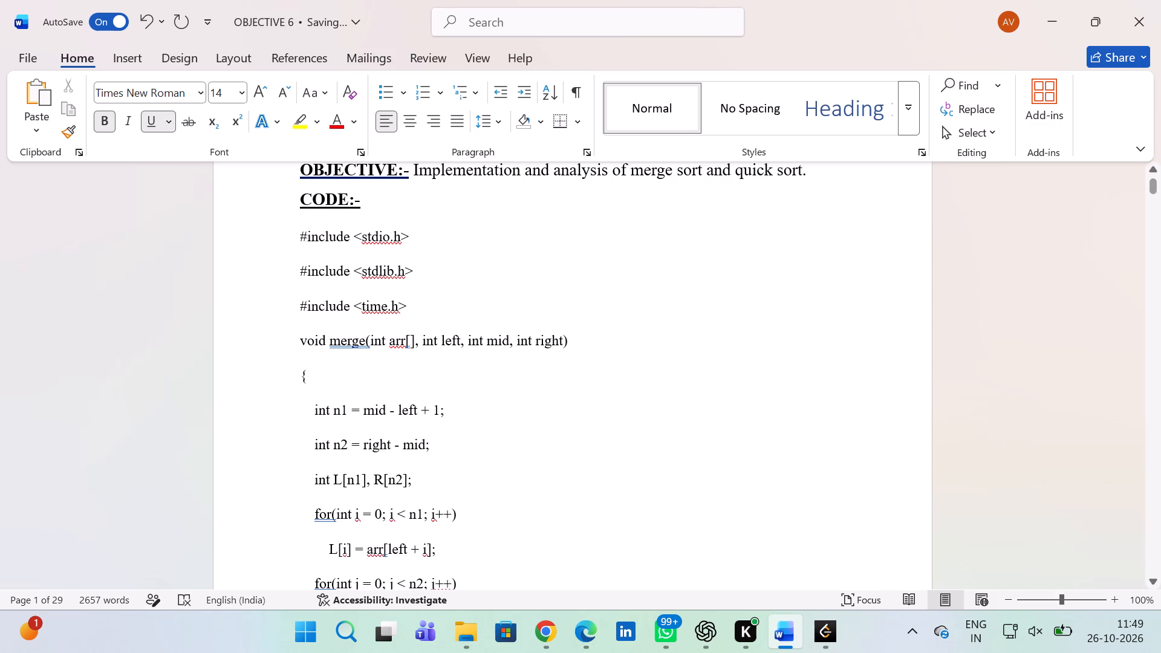
# Set the line spacing of the entire Experiment 3 code, from #include <stdio.h> to the final printf line, to 1.0.
pyautogui.moveTo(300, 236); pyautogui.dragTo(423, 625)
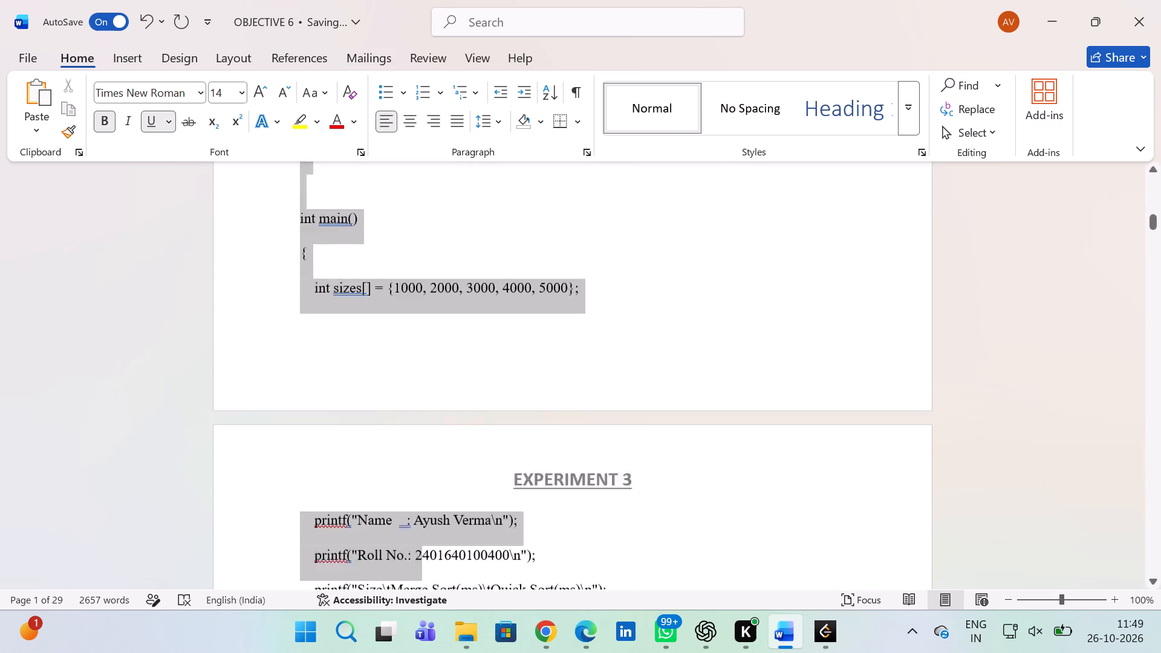
pyautogui.moveTo(423, 625); pyautogui.dragTo(509, 400)
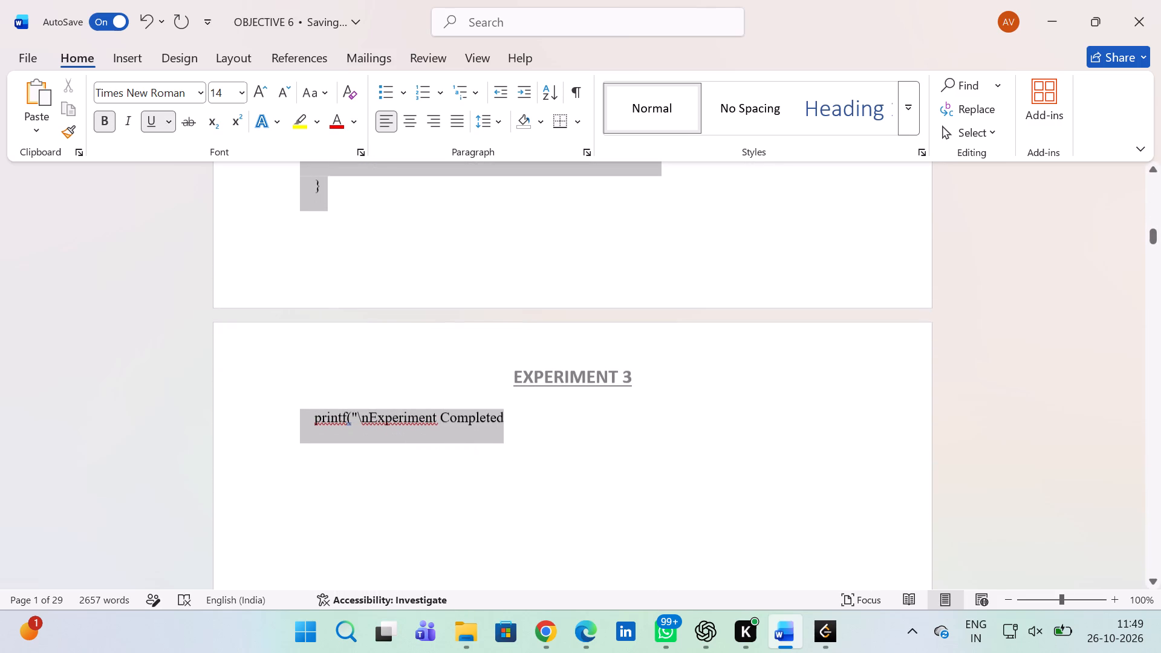
pyautogui.moveTo(509, 400); pyautogui.dragTo(509, 401)
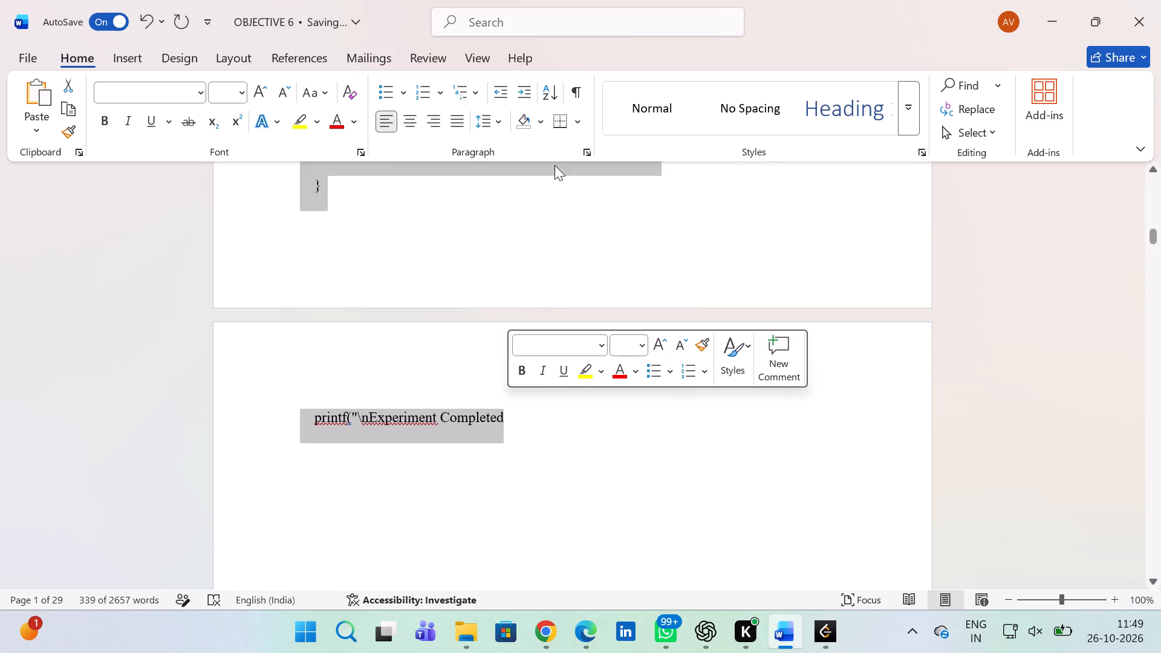
pyautogui.click(498, 120)
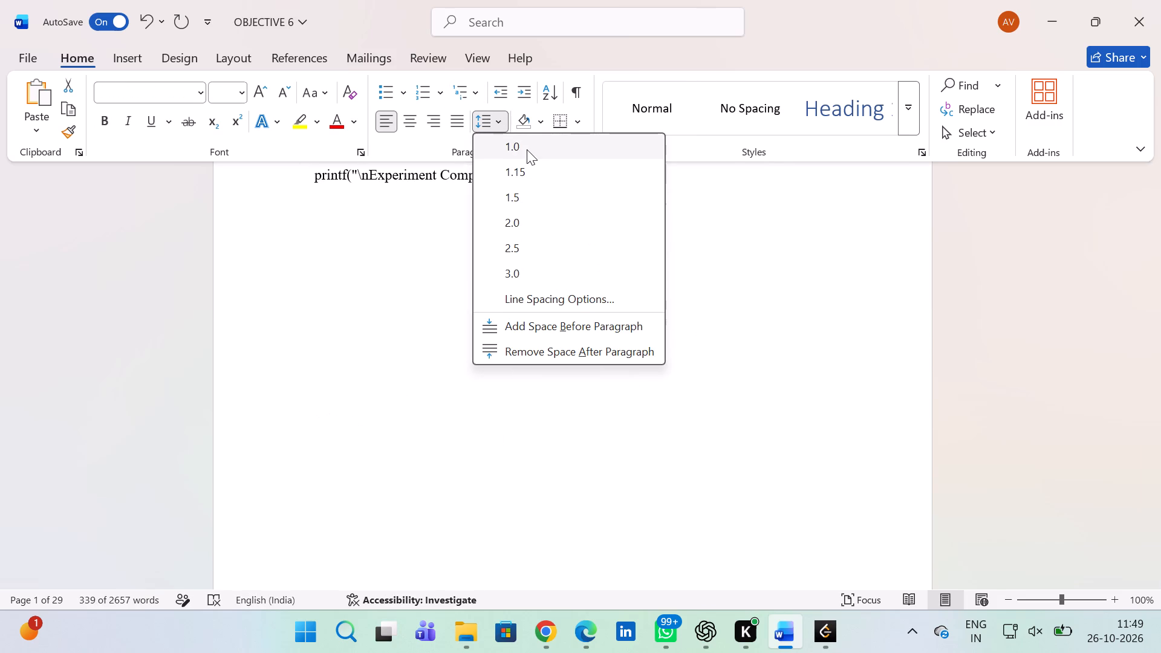
pyautogui.click(524, 147)
pyautogui.click(594, 413)
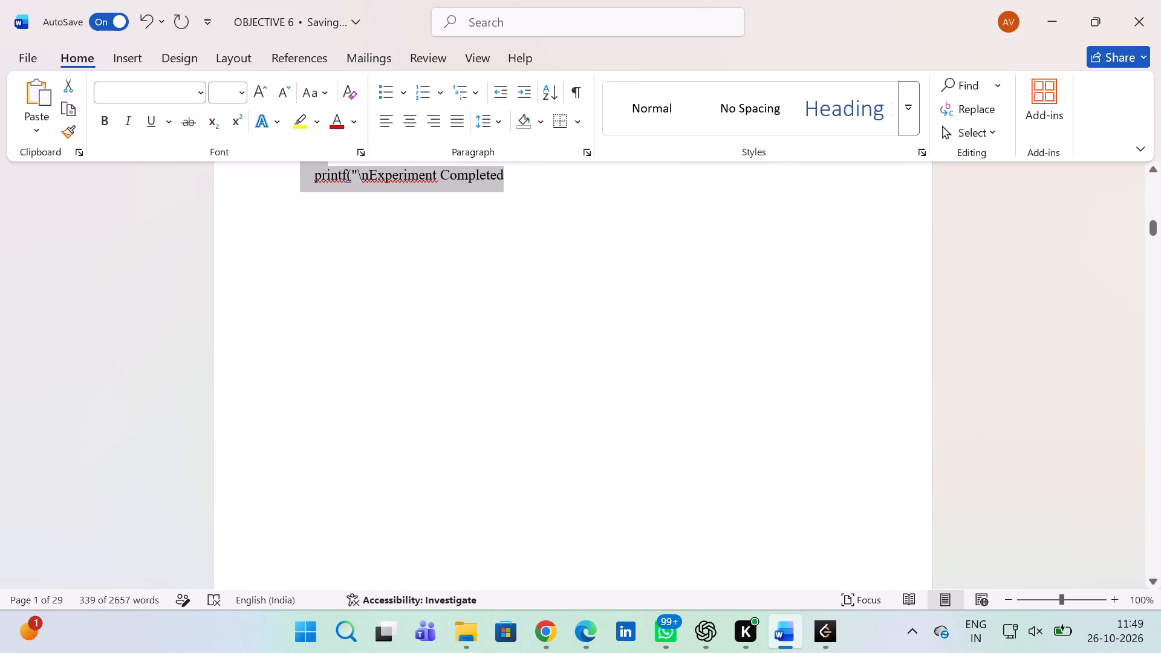
# Check the layout of the respaced Experiment 3 code through to the start of Experiment 4.
pyautogui.scroll(7, 594, 413)
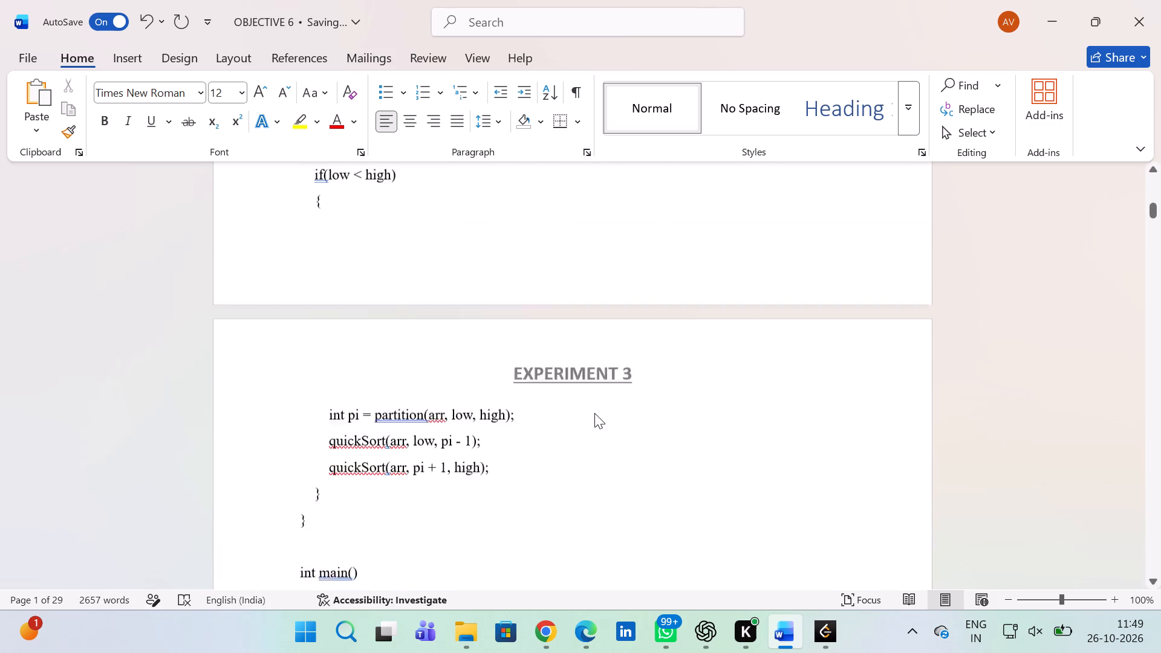
pyautogui.scroll(1, 594, 413)
pyautogui.scroll(-5, 594, 413)
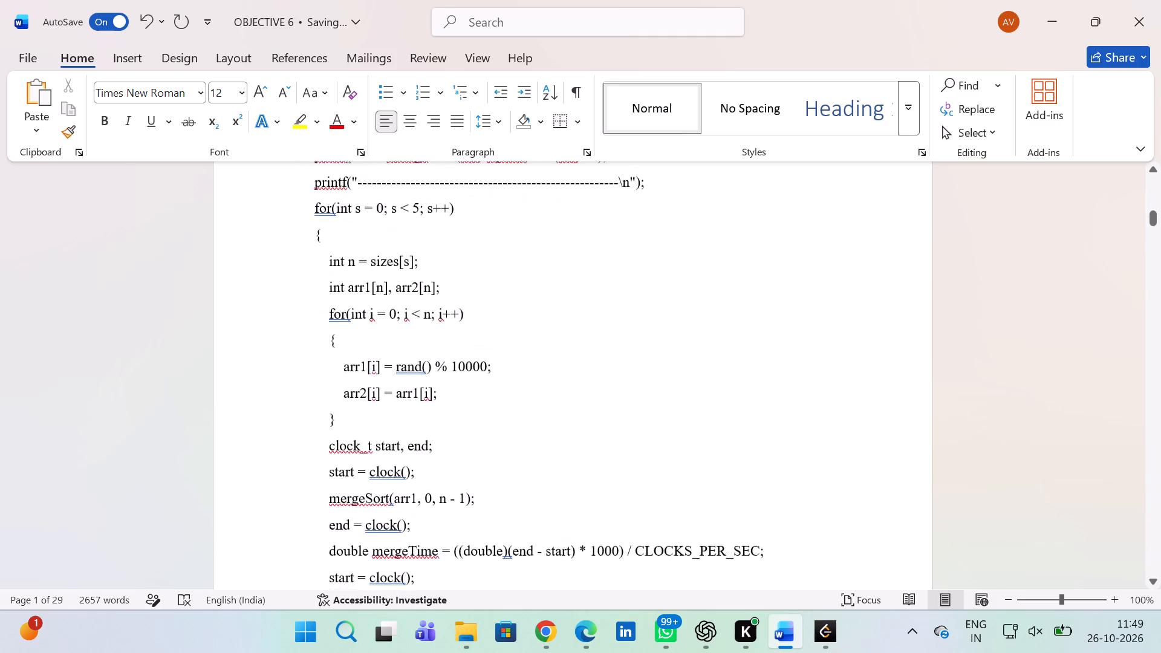
pyautogui.scroll(-4, 594, 413)
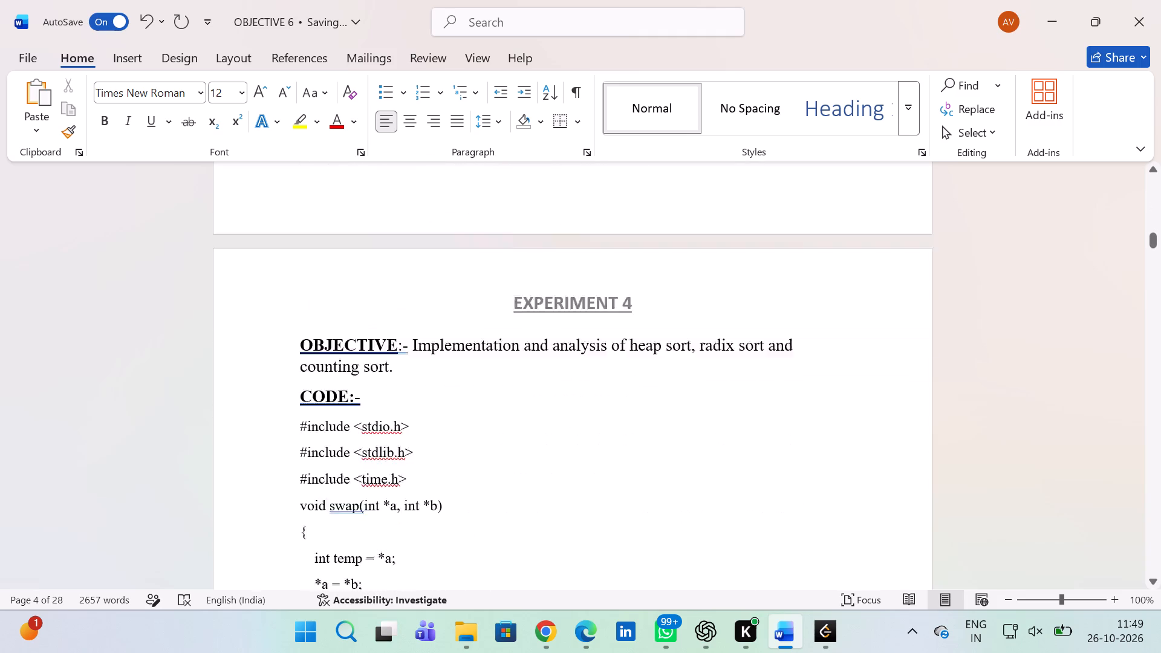
pyautogui.scroll(1, 594, 413)
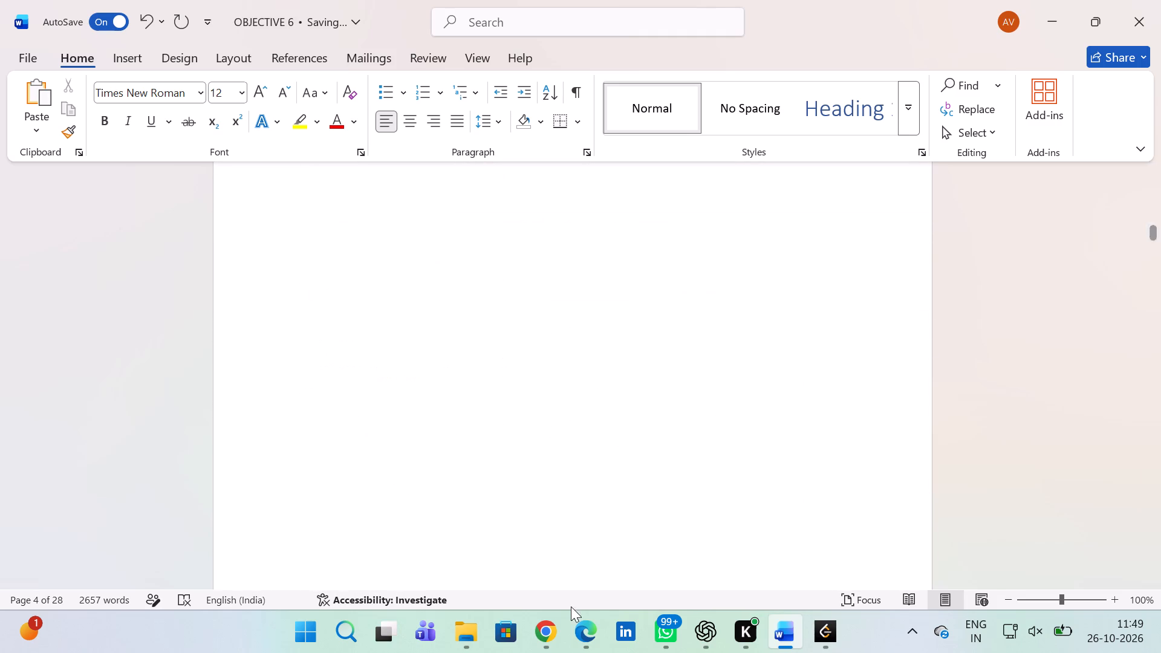
# Capture a screenshot of the Experiment 3 output table, from the name line to "Experiment Completed Successfully.", in the OBJECTIVE1 (1) PDF in Edge.
pyautogui.click(584, 632)
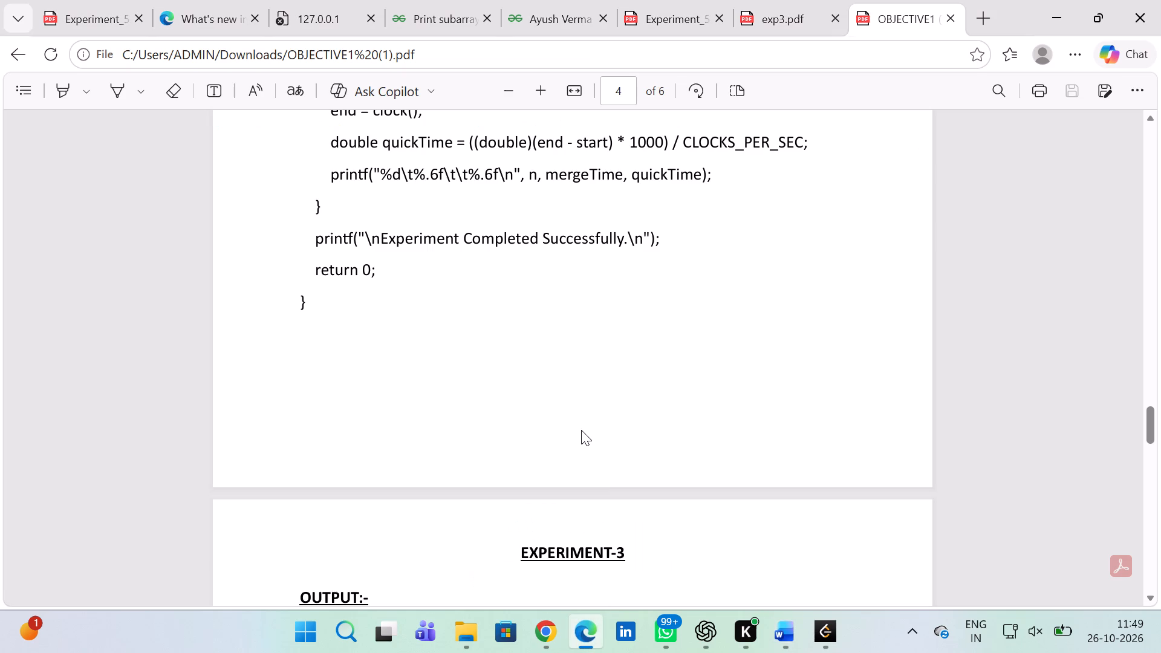
pyautogui.scroll(-3, 581, 430)
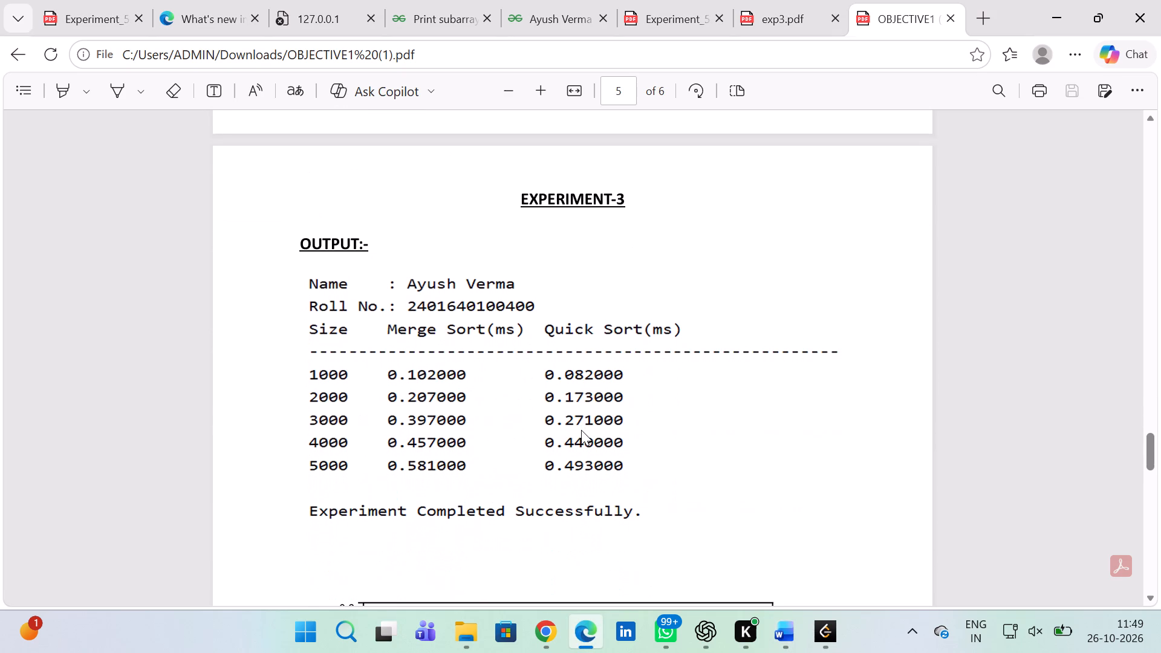
pyautogui.press('Print')
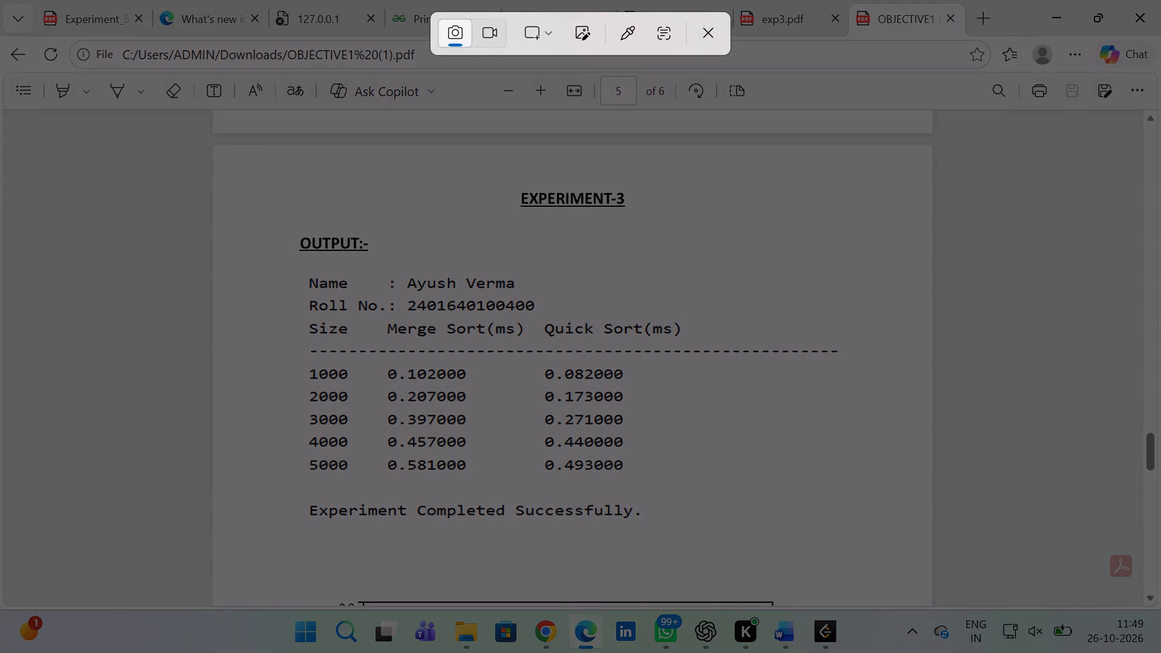
pyautogui.moveTo(294, 267); pyautogui.dragTo(888, 548)
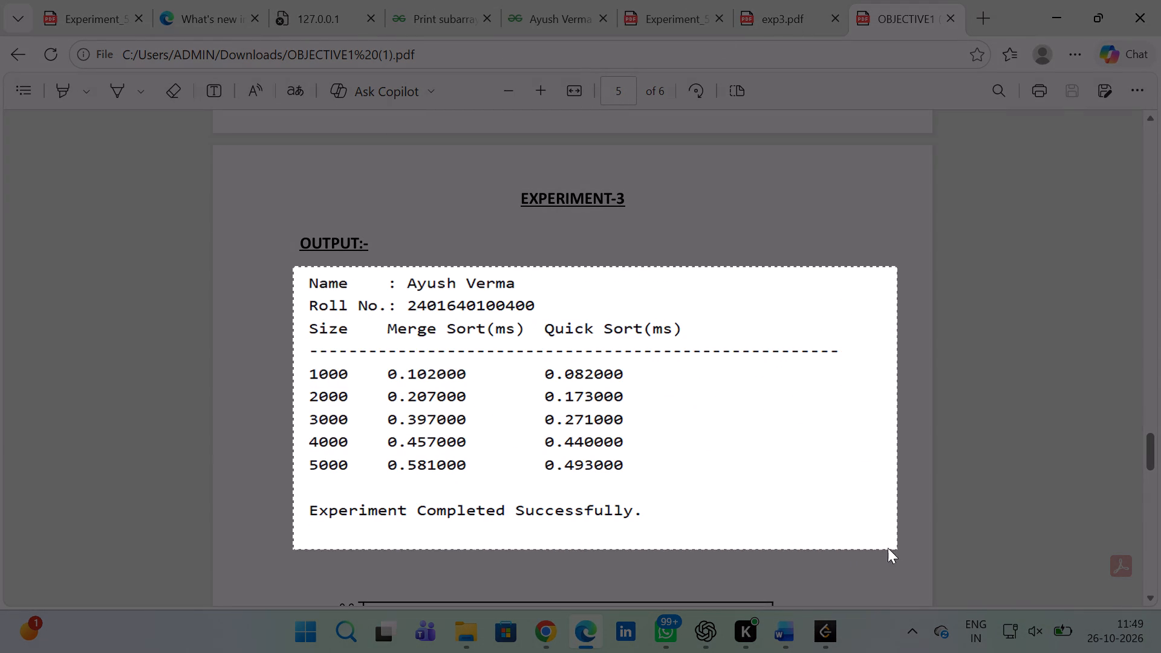
pyautogui.moveTo(888, 548); pyautogui.dragTo(848, 545)
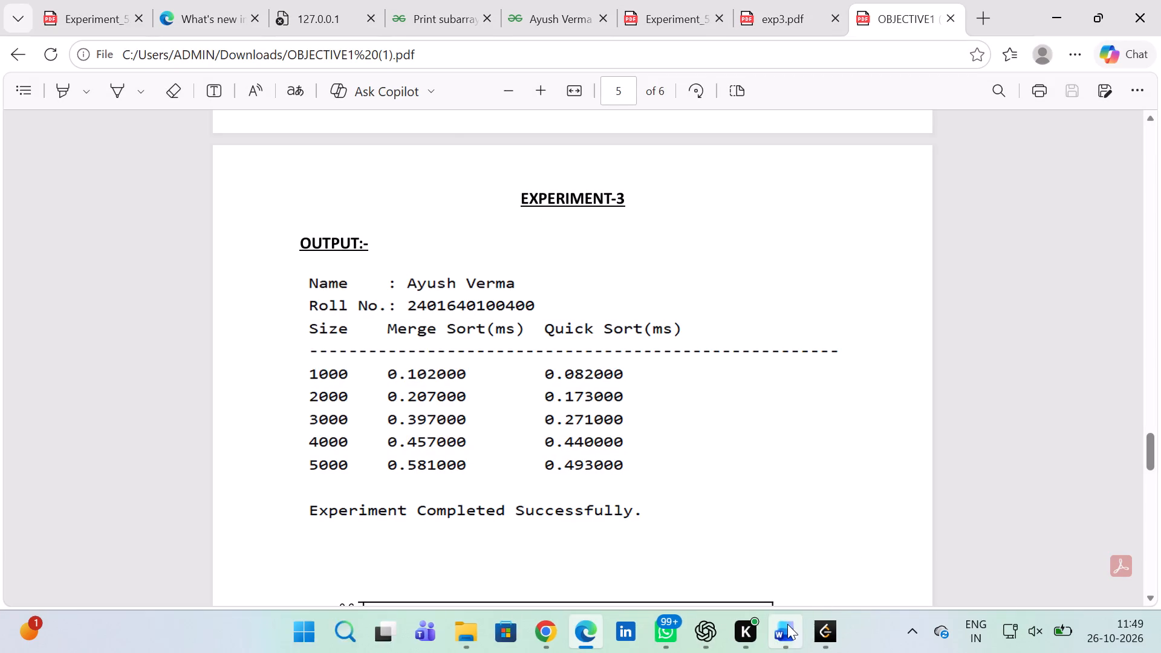
# Back in the Word report, close the final printf line of the Experiment 3 code with "); and start a new line below.
pyautogui.click(783, 629)
pyautogui.scroll(1, 462, 255)
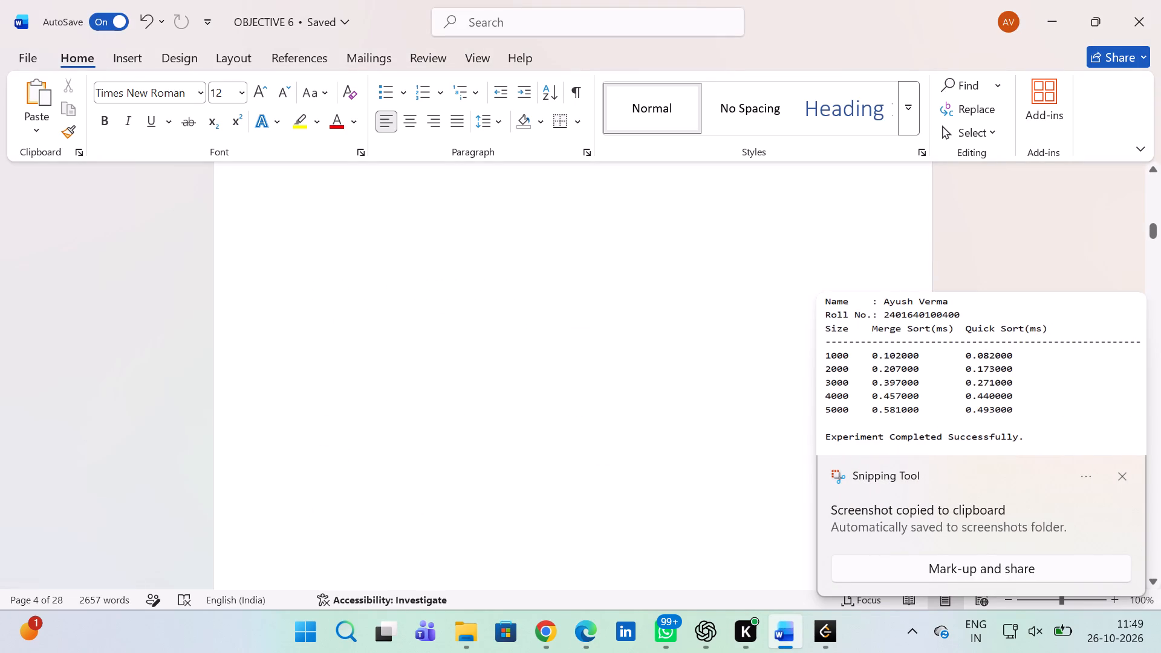
pyautogui.scroll(2, 462, 255)
pyautogui.scroll(-1, 448, 479)
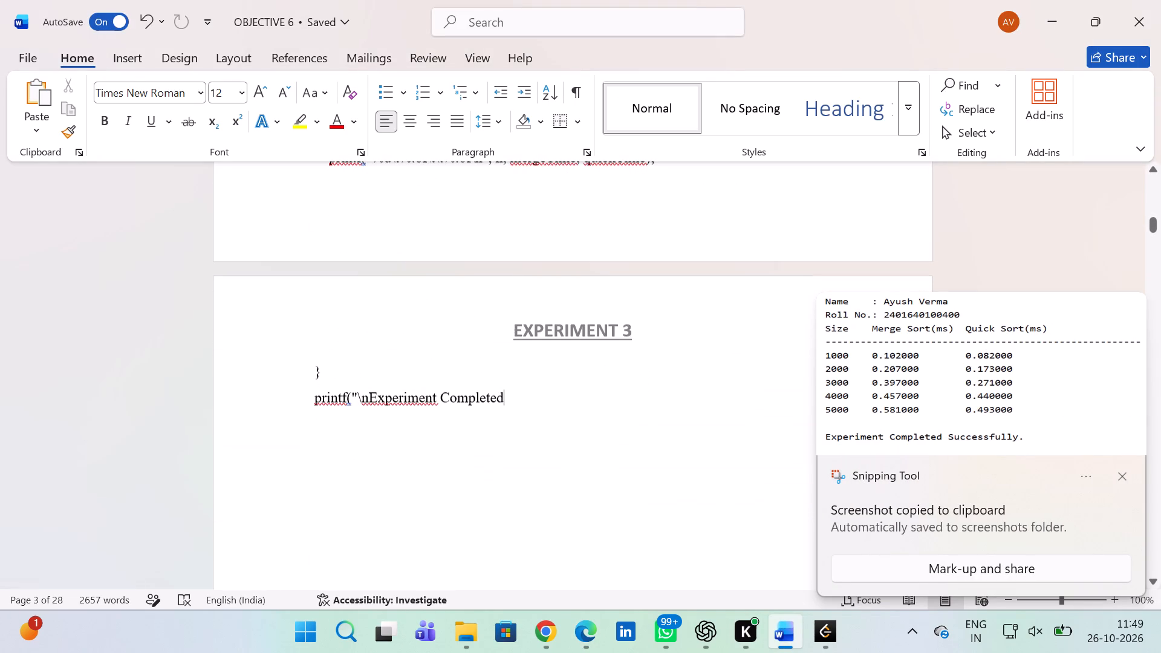
pyautogui.click(351, 450)
pyautogui.click(521, 392)
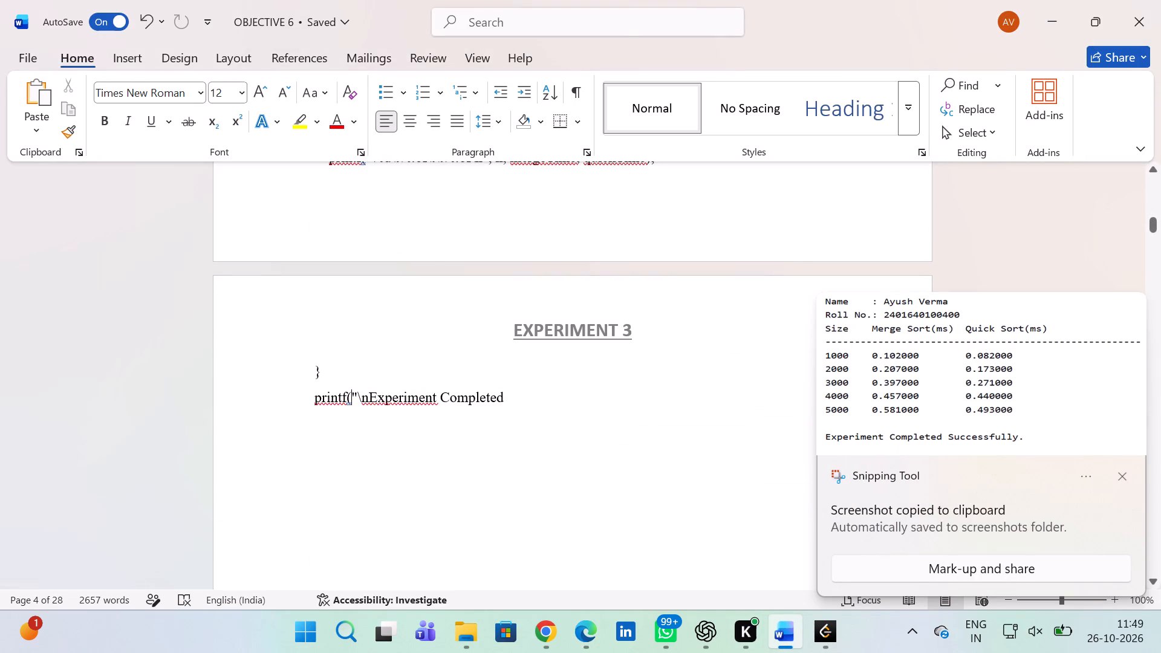
pyautogui.press('Return')
pyautogui.click(521, 392)
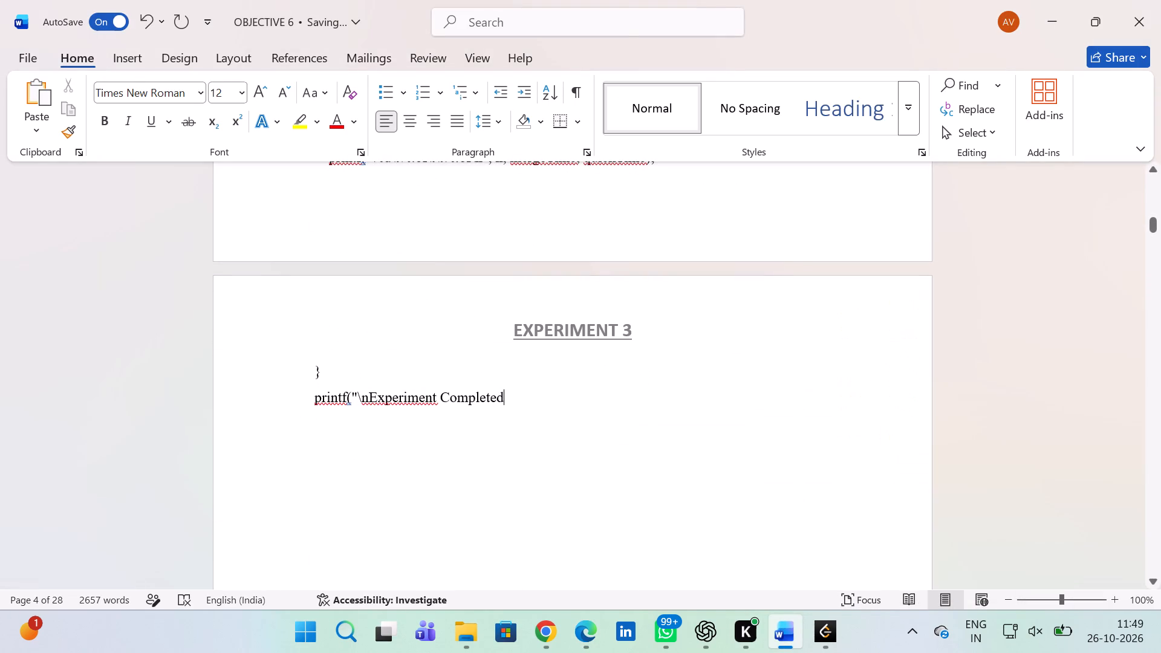
pyautogui.hotkey('shift', '"')
pyautogui.hotkey('shift', ')')
pyautogui.press(';')
pyautogui.press('Return')
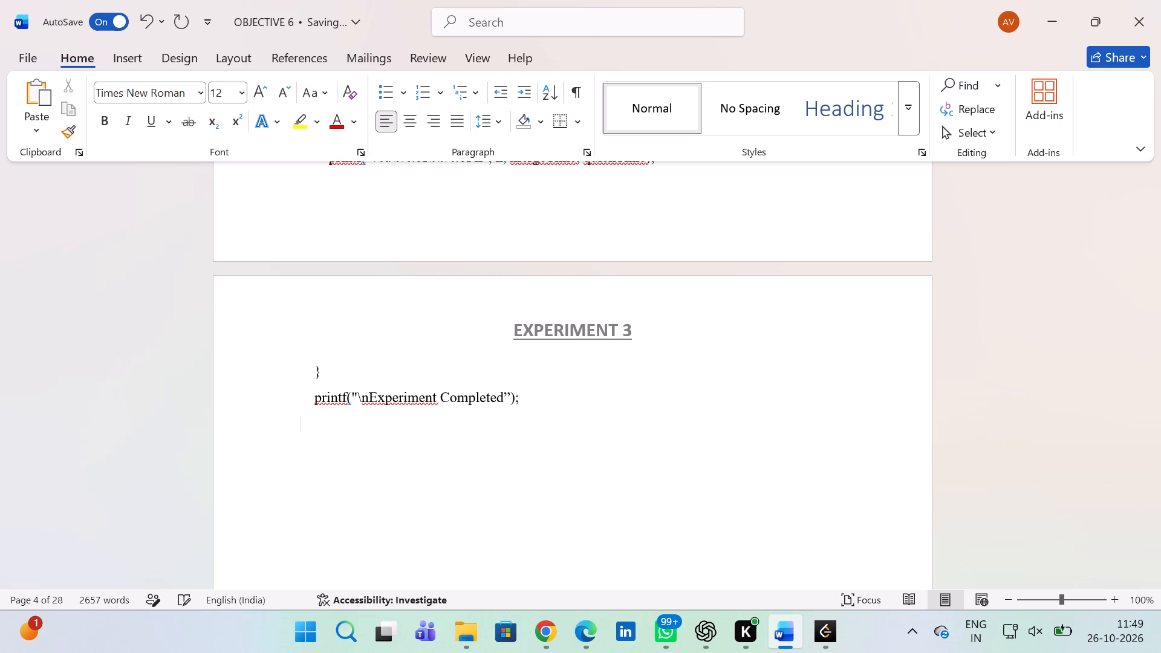
# Paste the captured output image on the new line below the final printf statement of Experiment 3.
pyautogui.scroll(1, 521, 392)
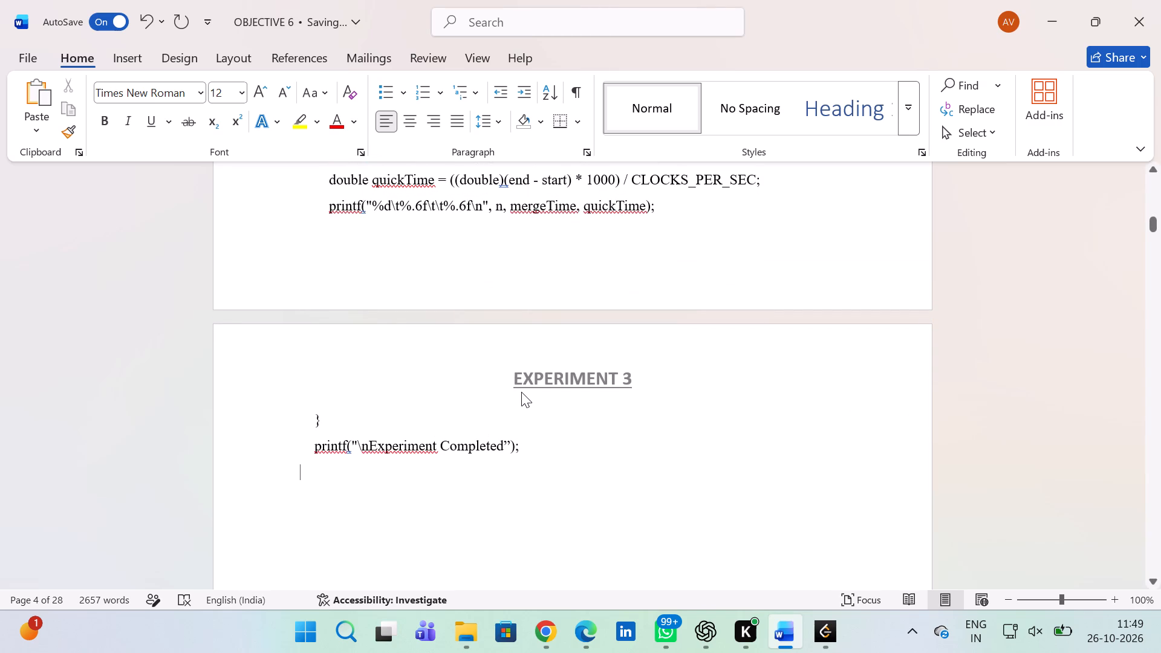
pyautogui.hotkey('ctrl', 'v')
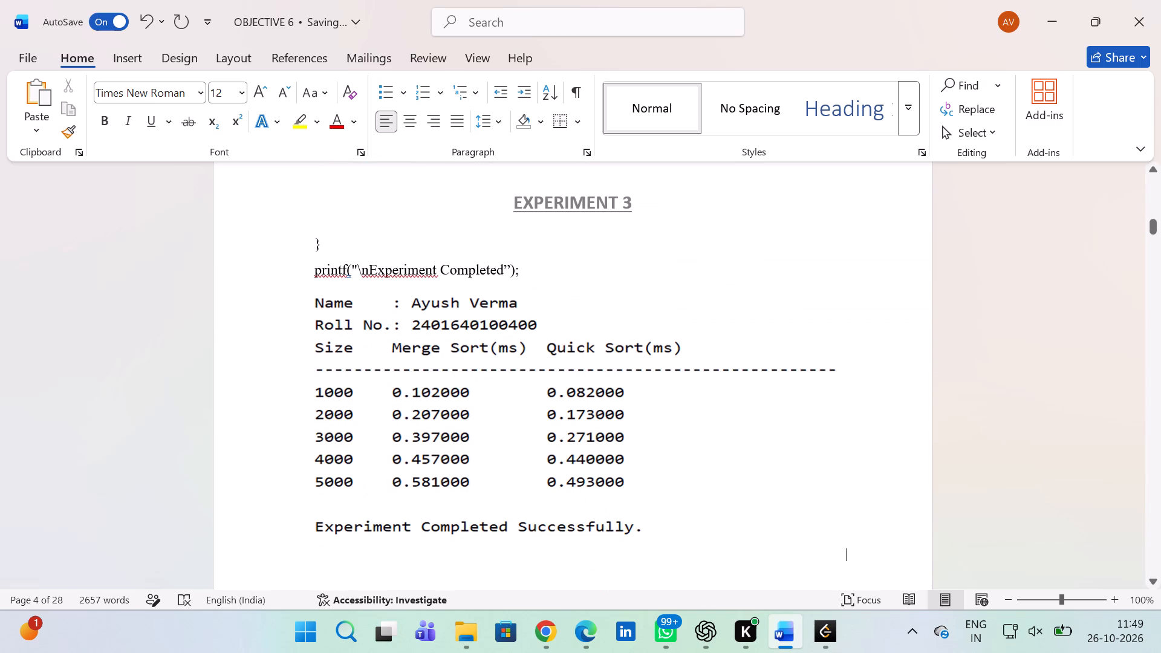
# Complete the final printf message by adding "Successfully." after "Experiment Completed", inside the closing quotation mark.
pyautogui.click(504, 270)
pyautogui.press('space')
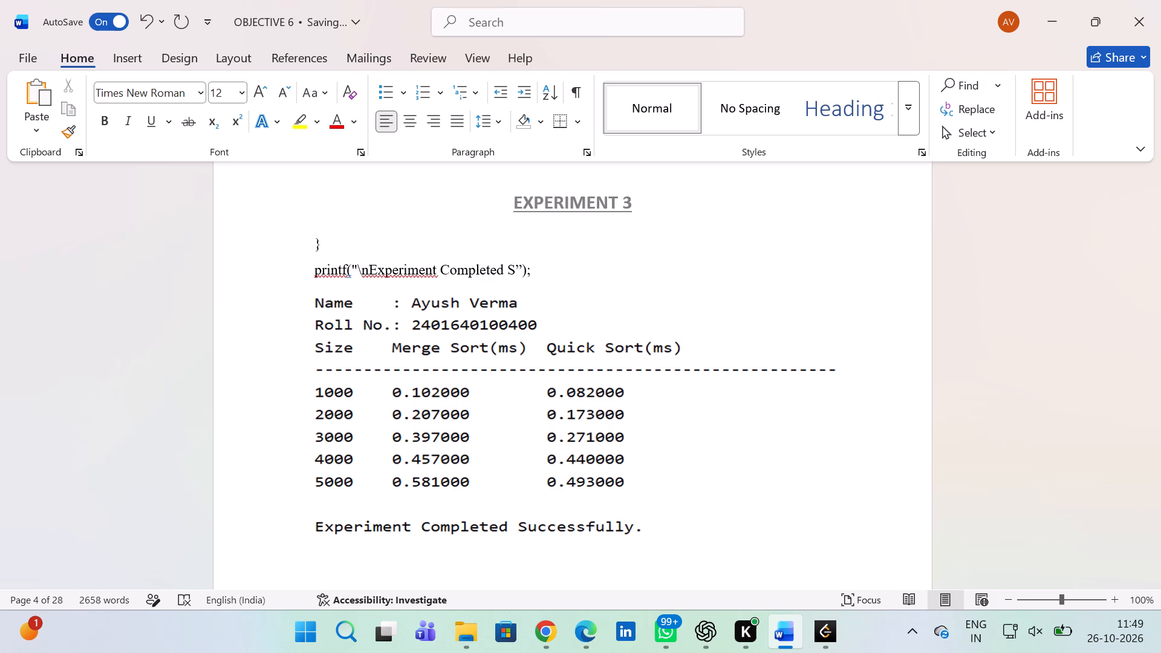
pyautogui.write('uccess')
pyautogui.write('fully')
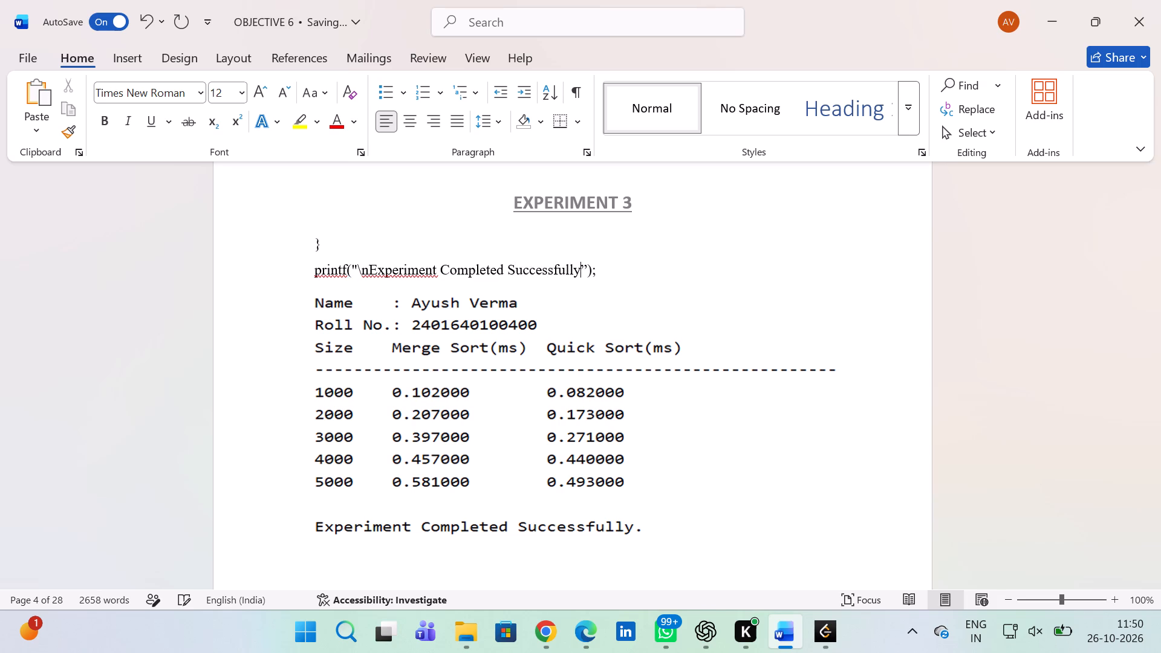
pyautogui.press('.')
# Insert a Next Page section break directly before the OBJECTIVE heading of Experiment 3 at the start of the document.
pyautogui.scroll(-1, 609, 516)
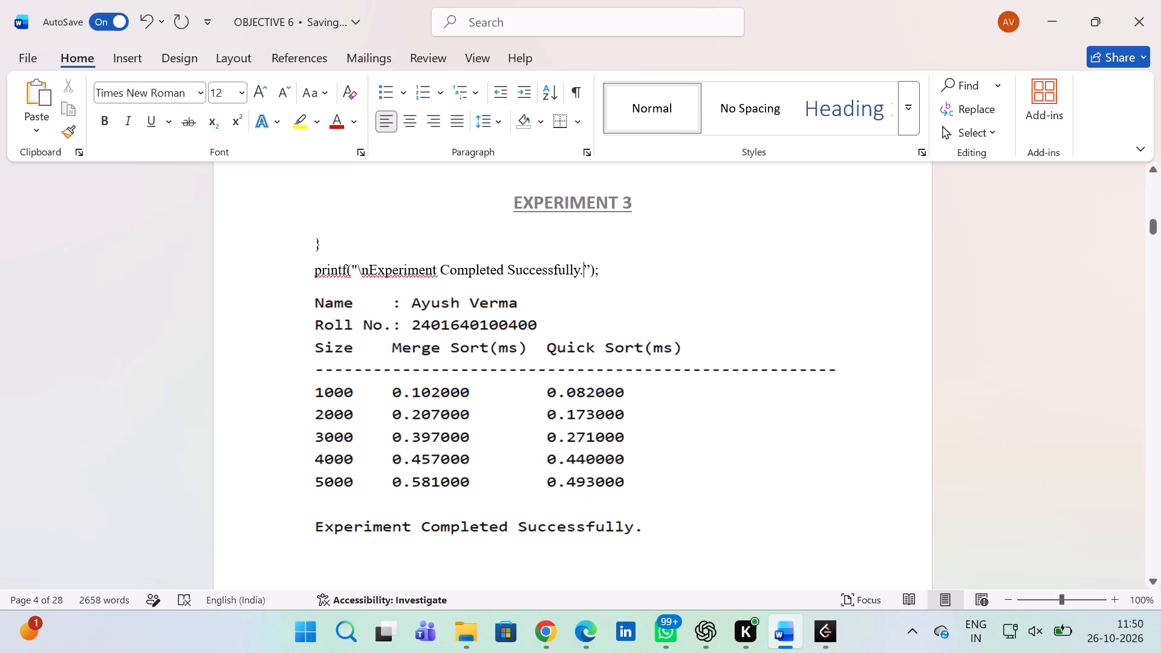
pyautogui.scroll(-1, 609, 516)
pyautogui.scroll(8, 609, 516)
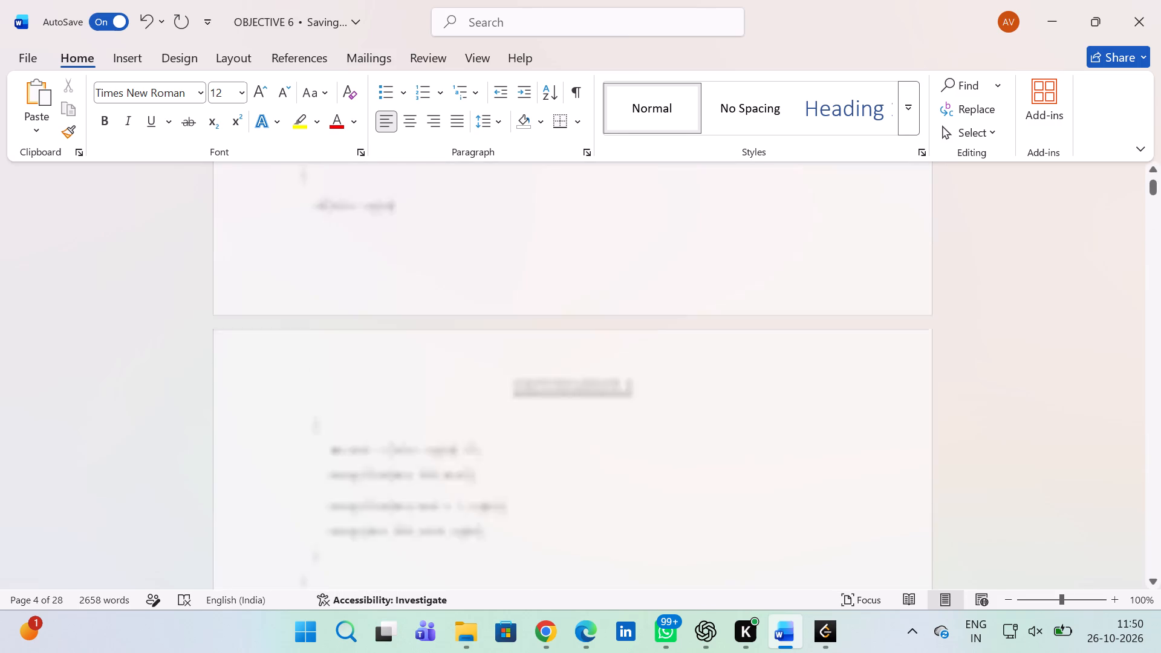
pyautogui.scroll(12, 609, 516)
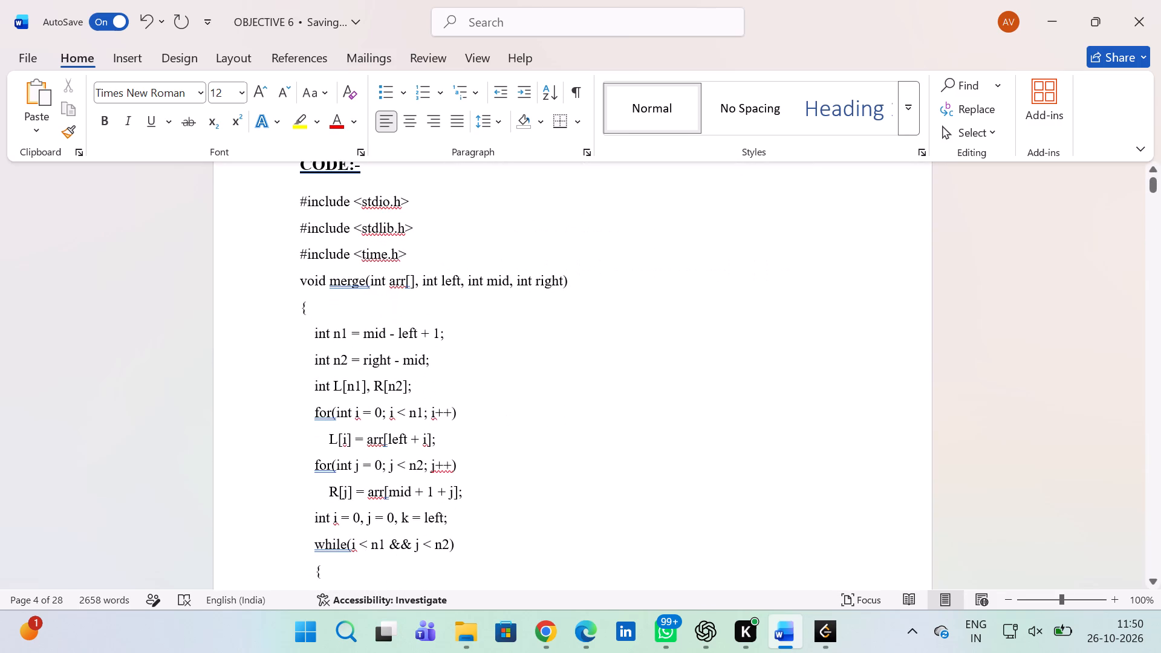
pyautogui.scroll(3, 542, 411)
pyautogui.scroll(-1, 542, 411)
pyautogui.scroll(2, 542, 411)
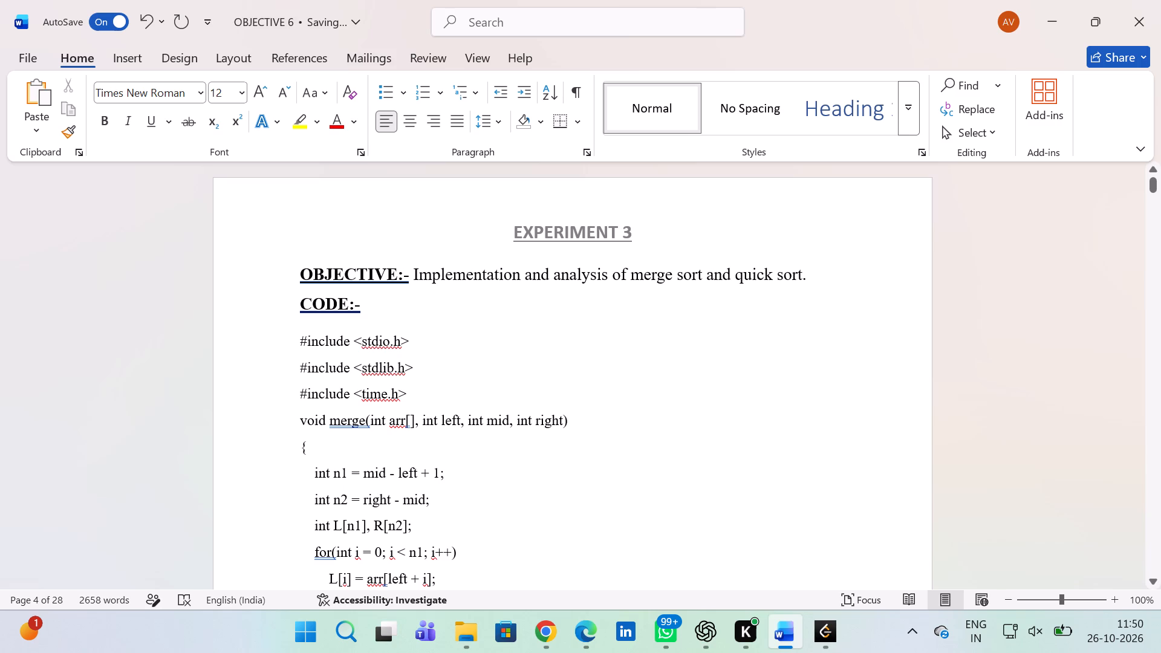
pyautogui.click(298, 276)
pyautogui.click(239, 58)
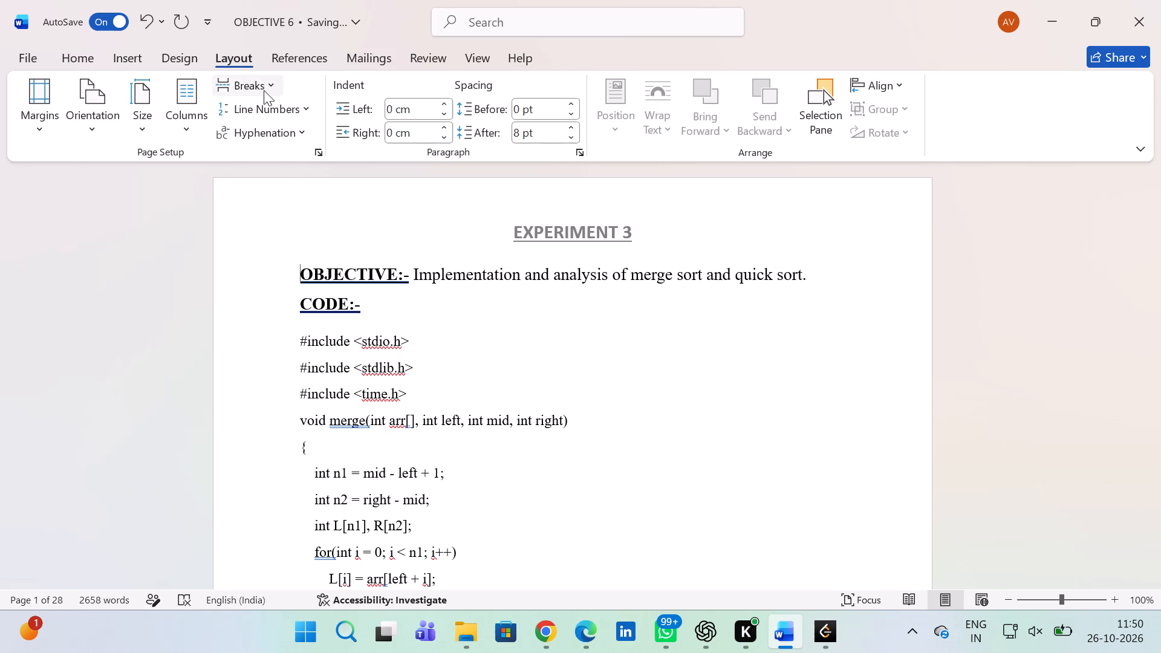
pyautogui.click(260, 86)
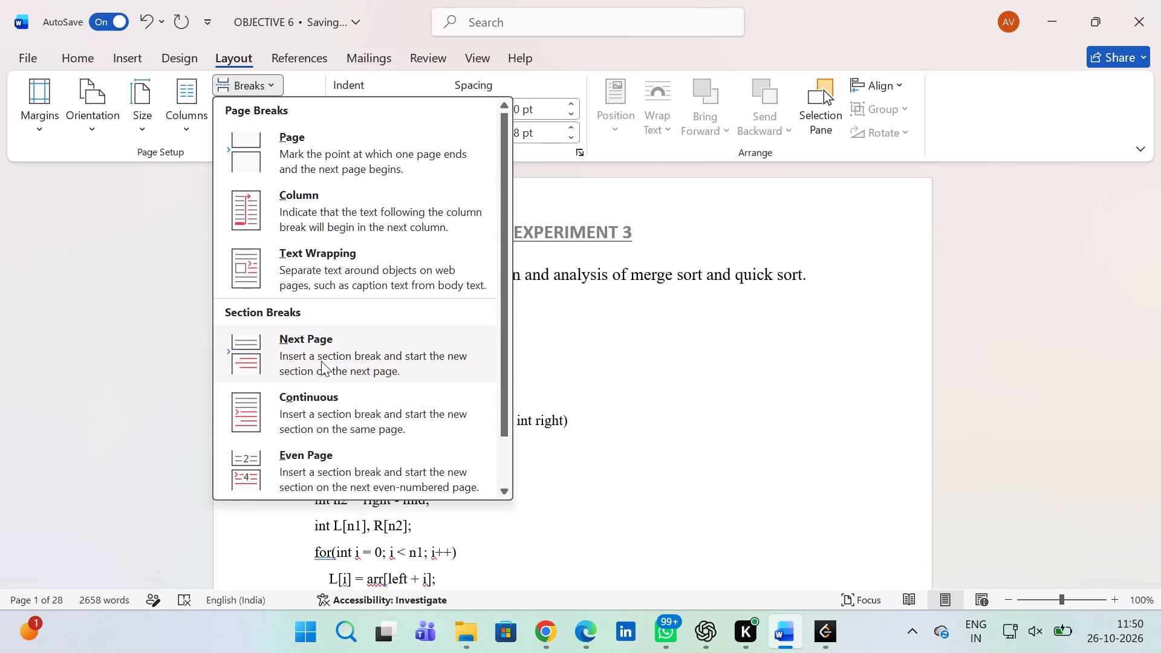
pyautogui.click(320, 357)
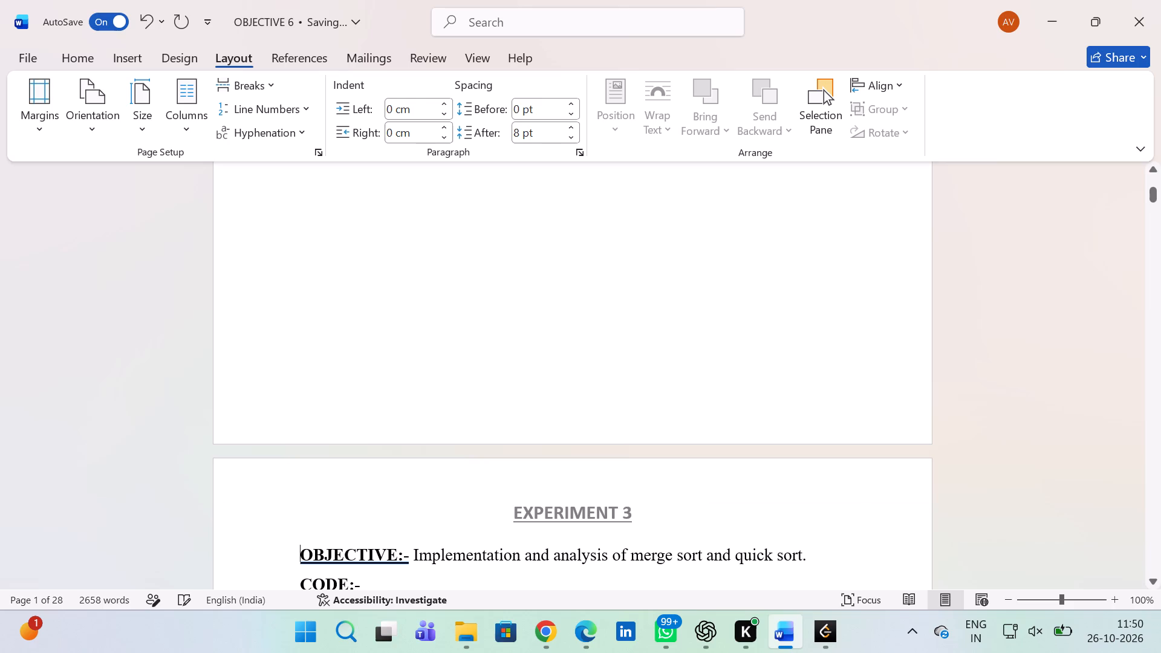